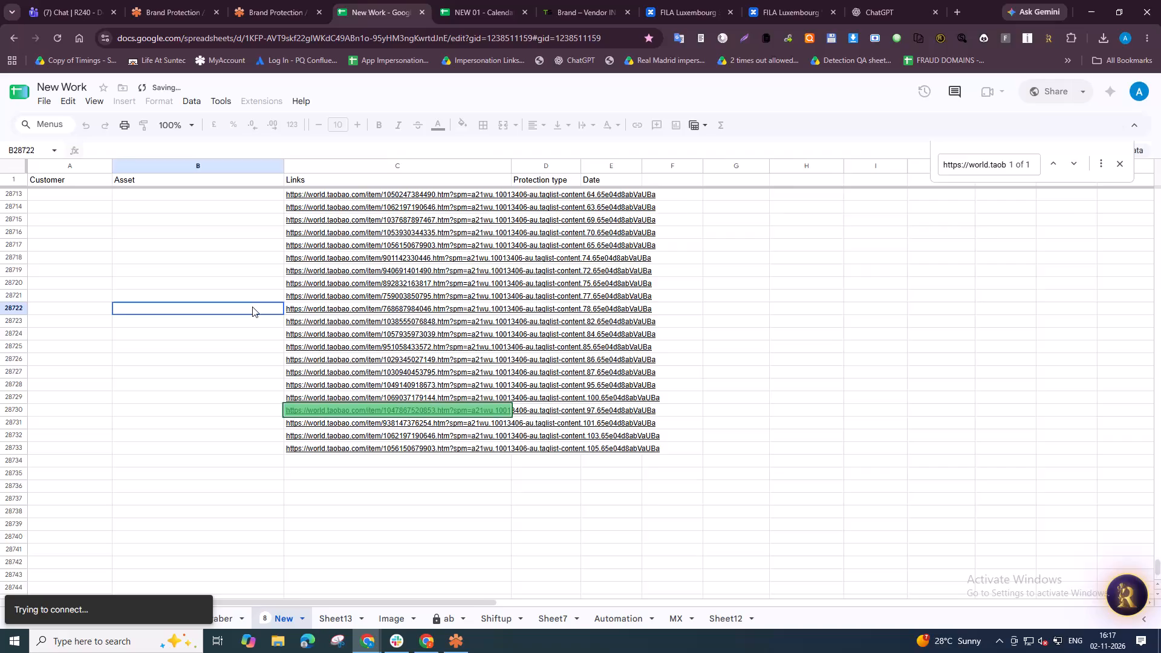
Copy the asset name "SAFT - LSH20" from the Asset column of the New sheet.
key(ctrl+Up)
key(ctrl+Up)
key(ctrl+Up)
key(ctrl+Up)
key(ctrl+Up)
key(ctrl+Up)
key(ctrl+Up)
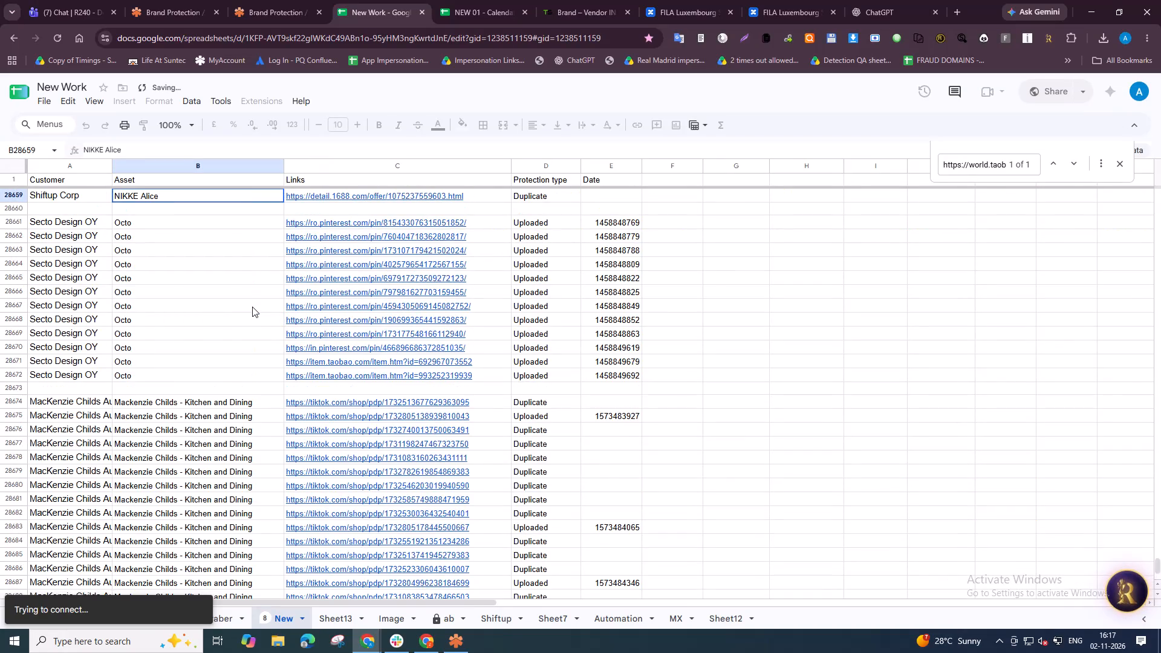
key(ctrl+Up)
key(ctrl+Up)
key(ctrl+Up)
key(ctrl+Up)
key(ctrl+Up)
key(ctrl+Up)
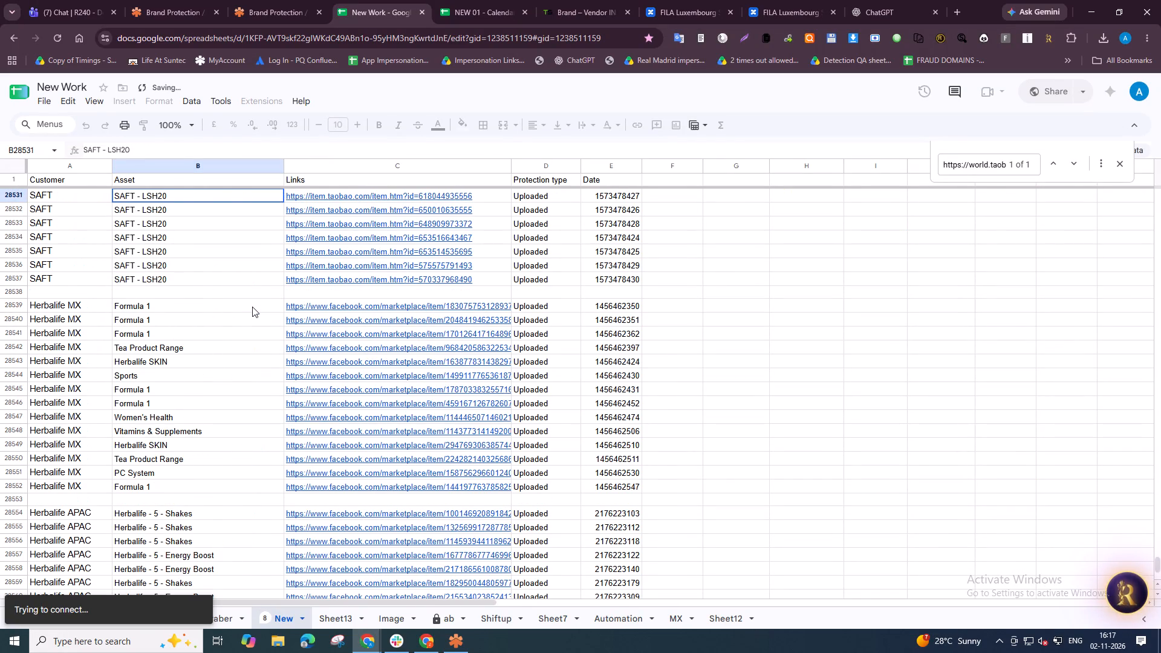
key(ctrl+c)
Switch to the browser window with the SunnyCell Electronics store and search 1688 for "SAFT - LSH20".
key(alt+Tab)
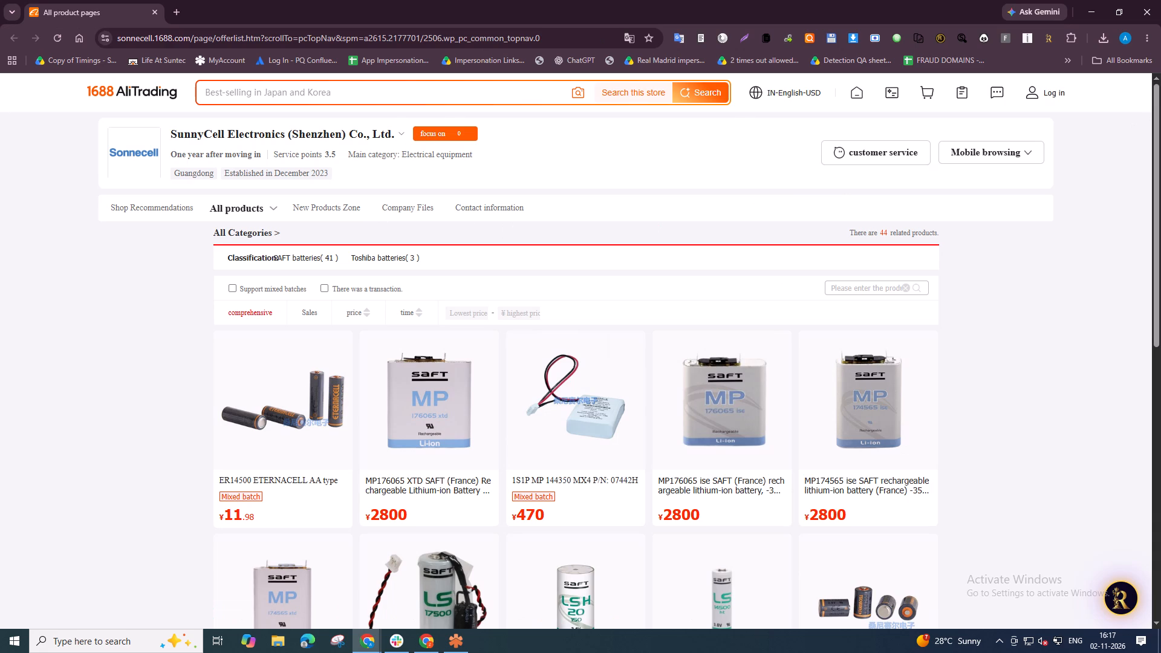
click(435, 94)
key(ctrl+v)
key(Return)
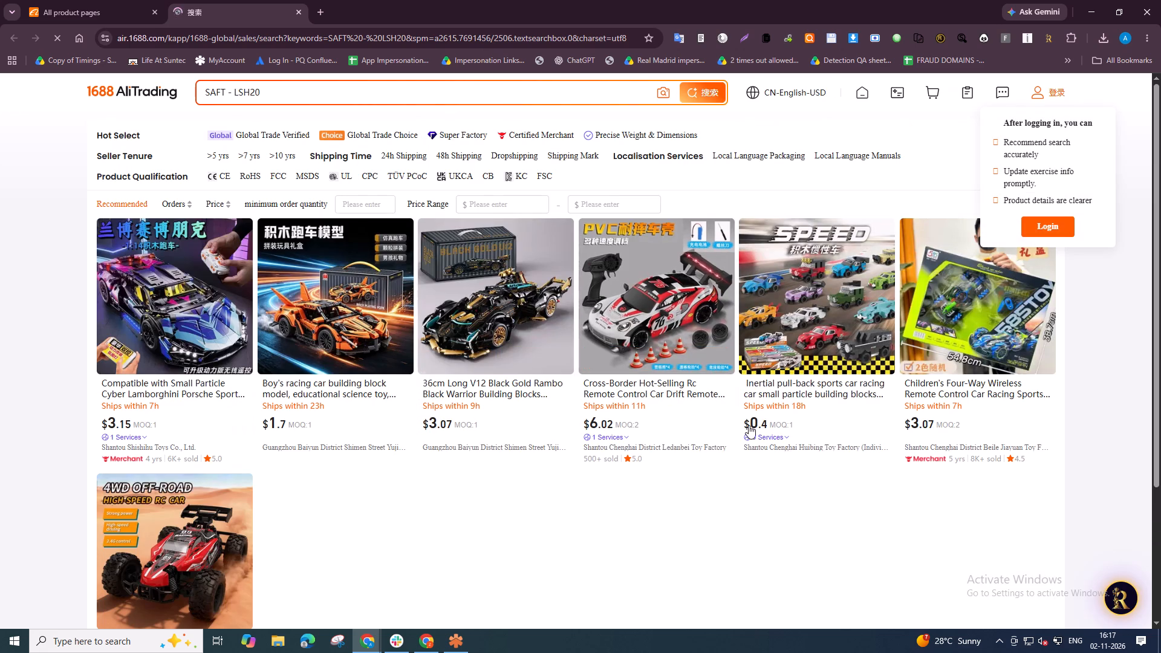
scroll(696, 441, up, 2)
Examine the SunnyCell store's product listing for SAFT batteries and check the 1688 search results against it.
click(83, 0)
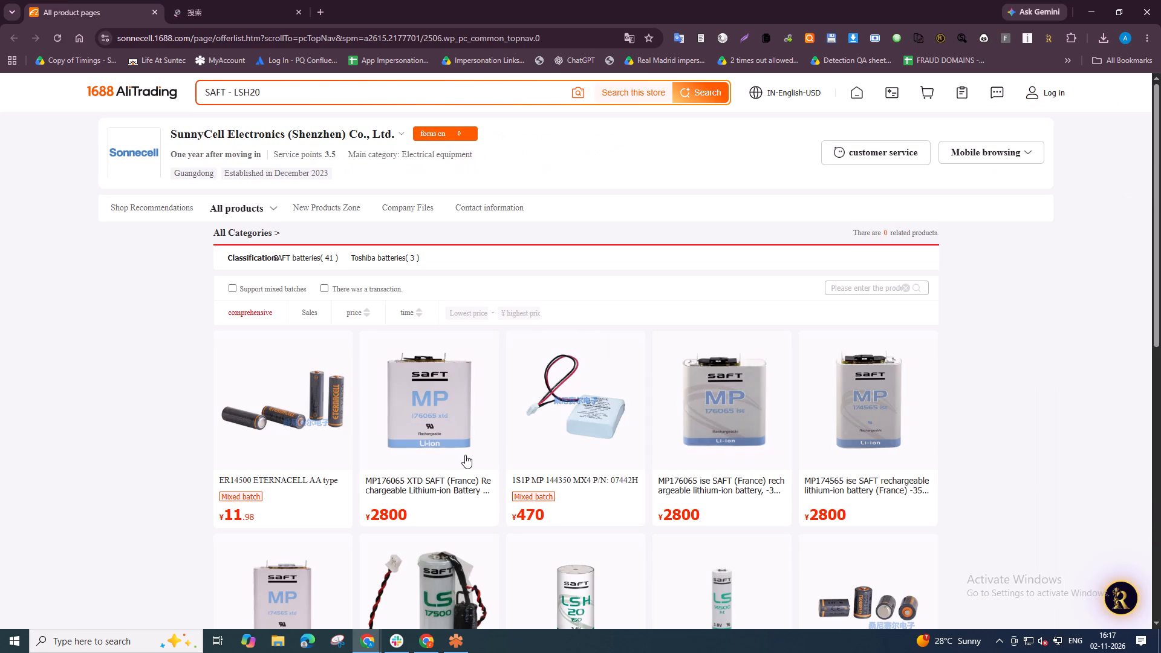
scroll(472, 469, down, 3)
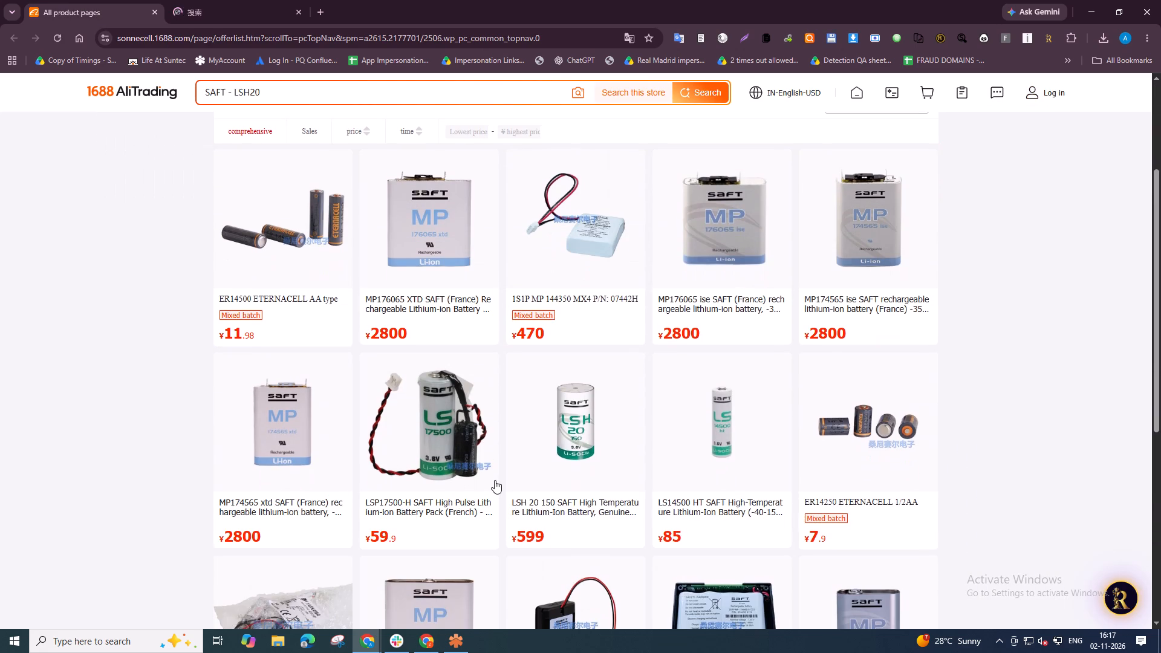
scroll(495, 480, down, 3)
scroll(500, 507, up, 11)
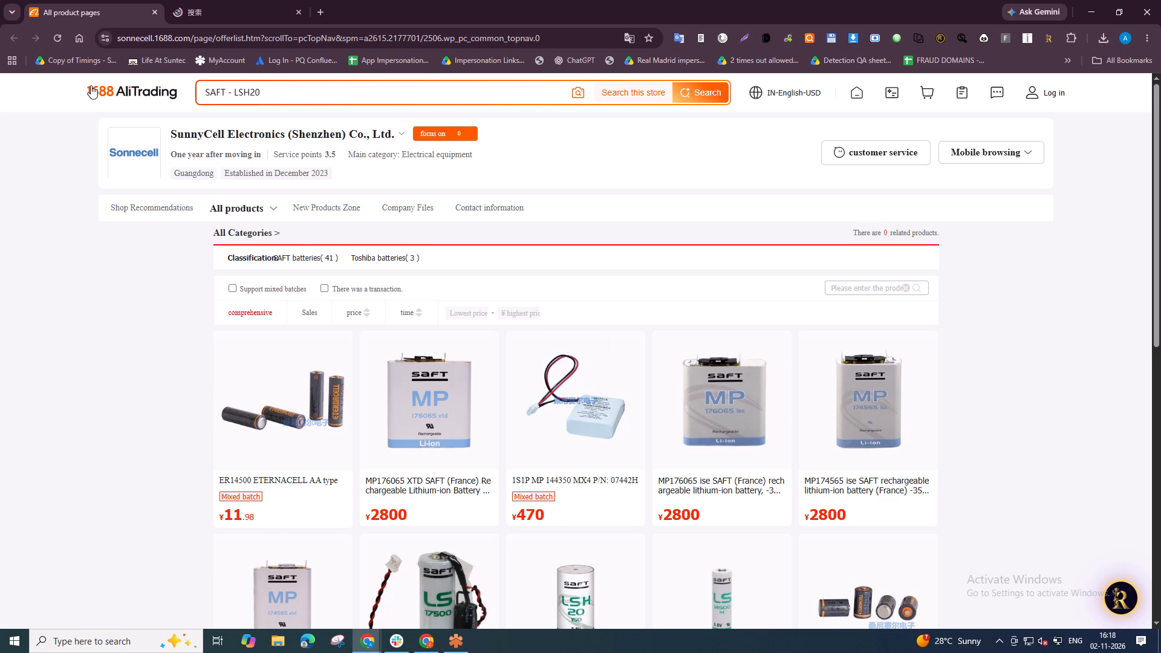
scroll(112, 140, down, 8)
scroll(192, 336, down, 5)
scroll(192, 336, up, 7)
click(208, 0)
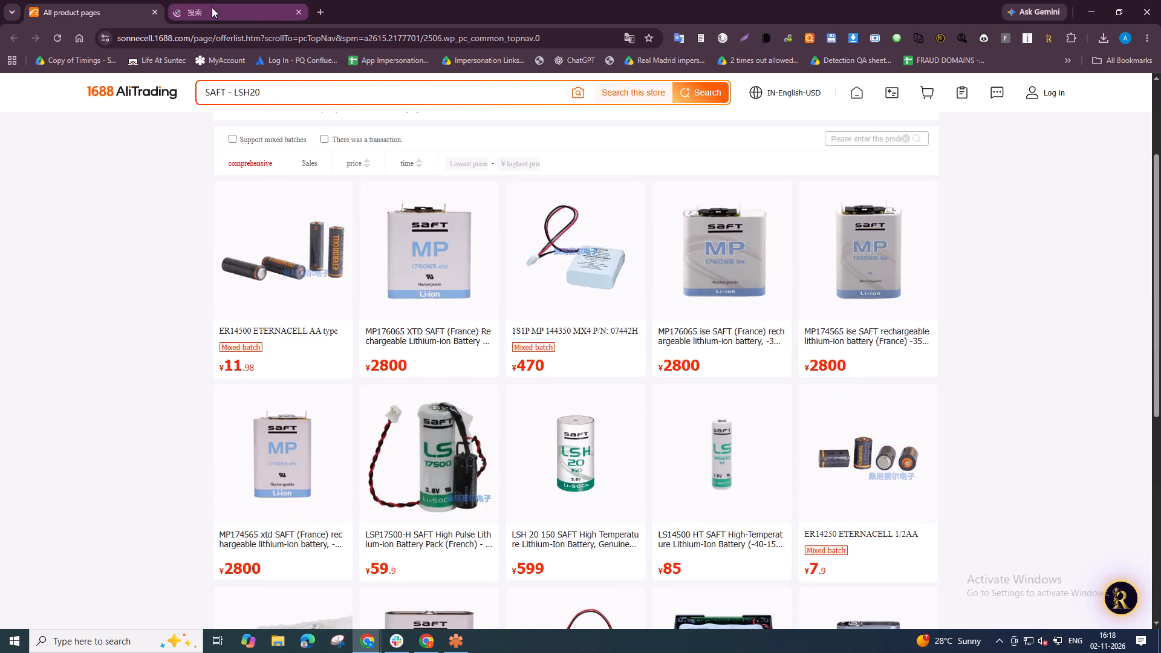
scroll(253, 217, down, 5)
scroll(260, 231, up, 6)
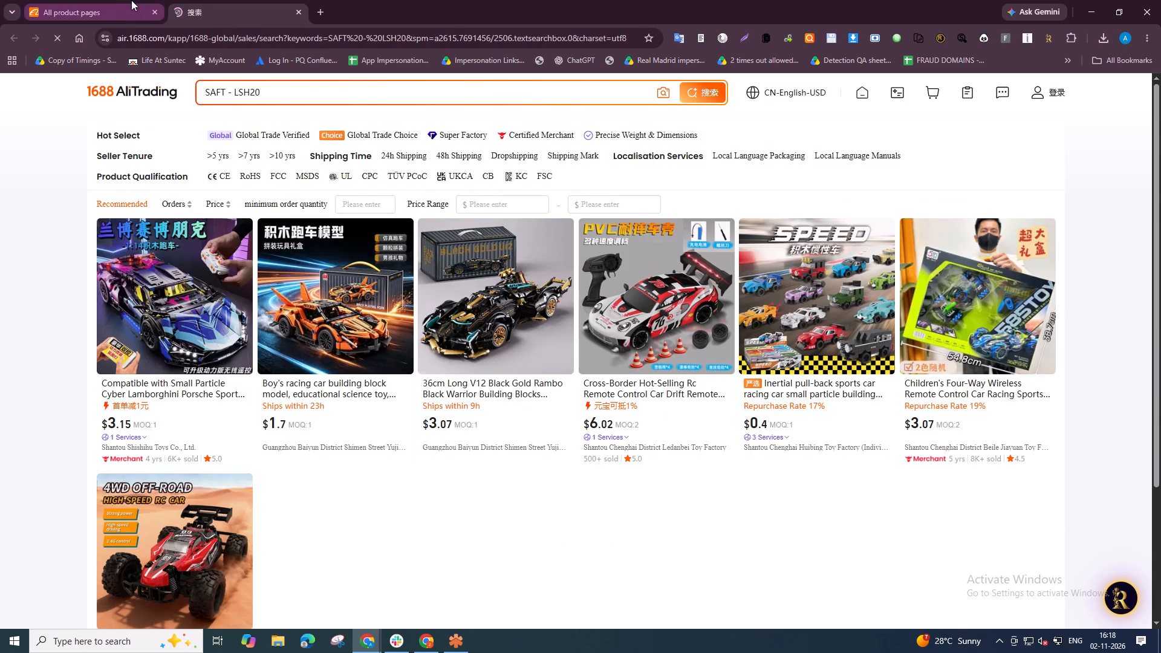
click(131, 0)
scroll(507, 287, up, 5)
Search 1688 from the store page again with the term shortened to "SAFT -LSH20".
click(233, 90)
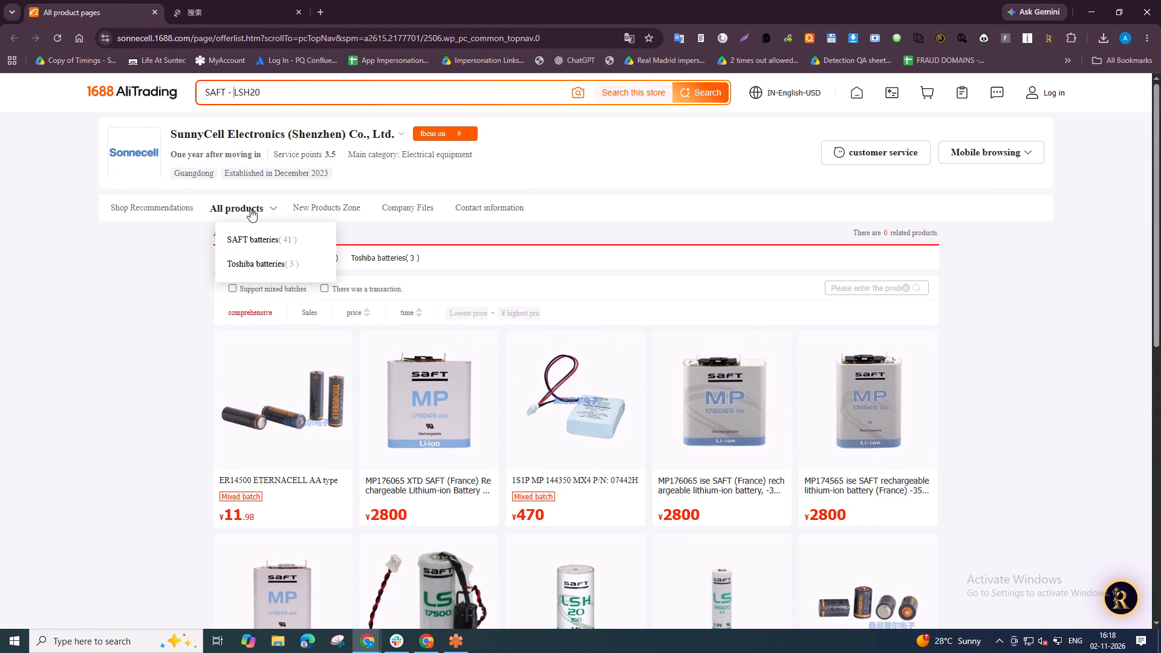
key(BackSpace)
key(Return)
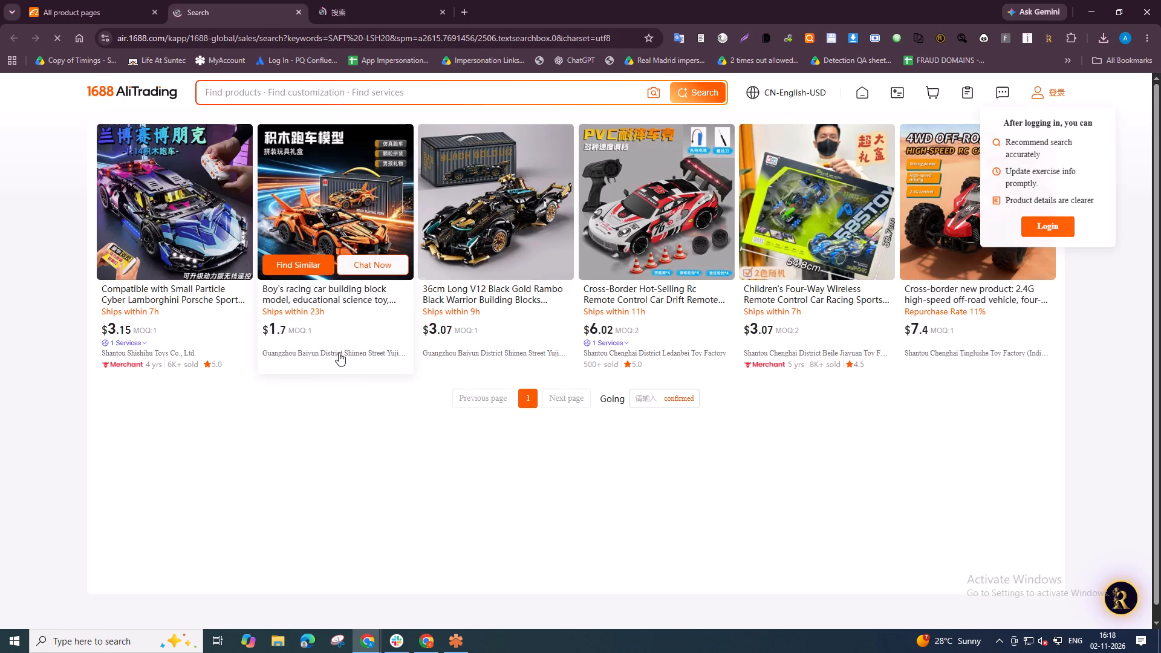
scroll(351, 389, up, 4)
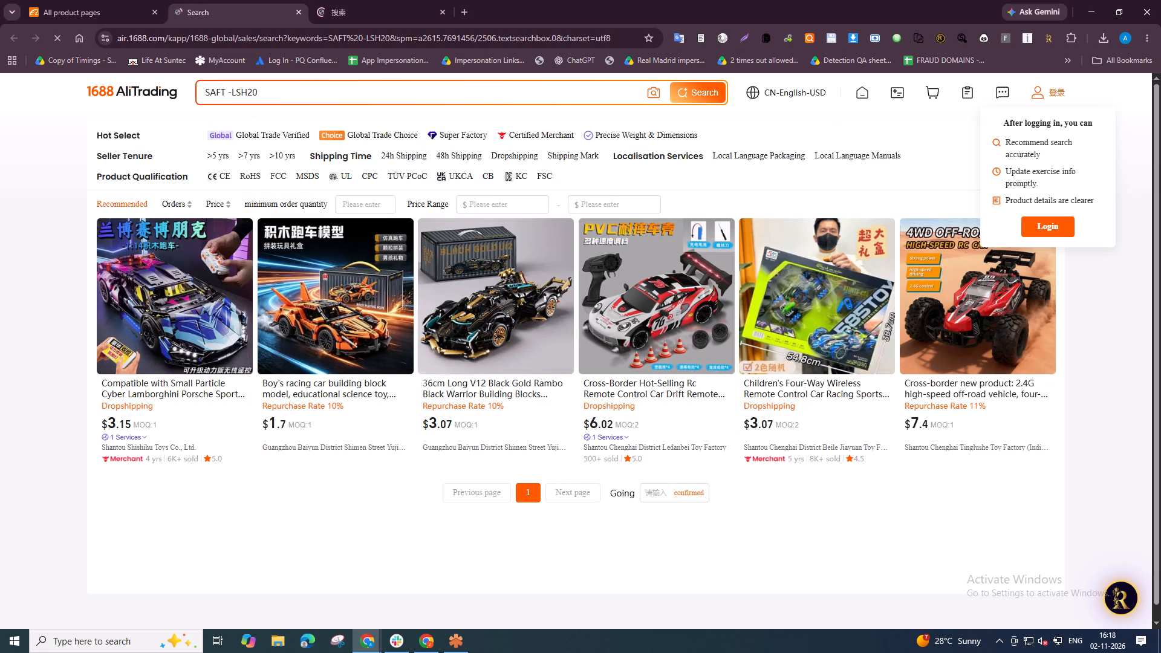
Look through the SunnyCell store's full product listing for SAFT batteries resembling the LSH20 asset.
click(110, 0)
scroll(733, 435, down, 5)
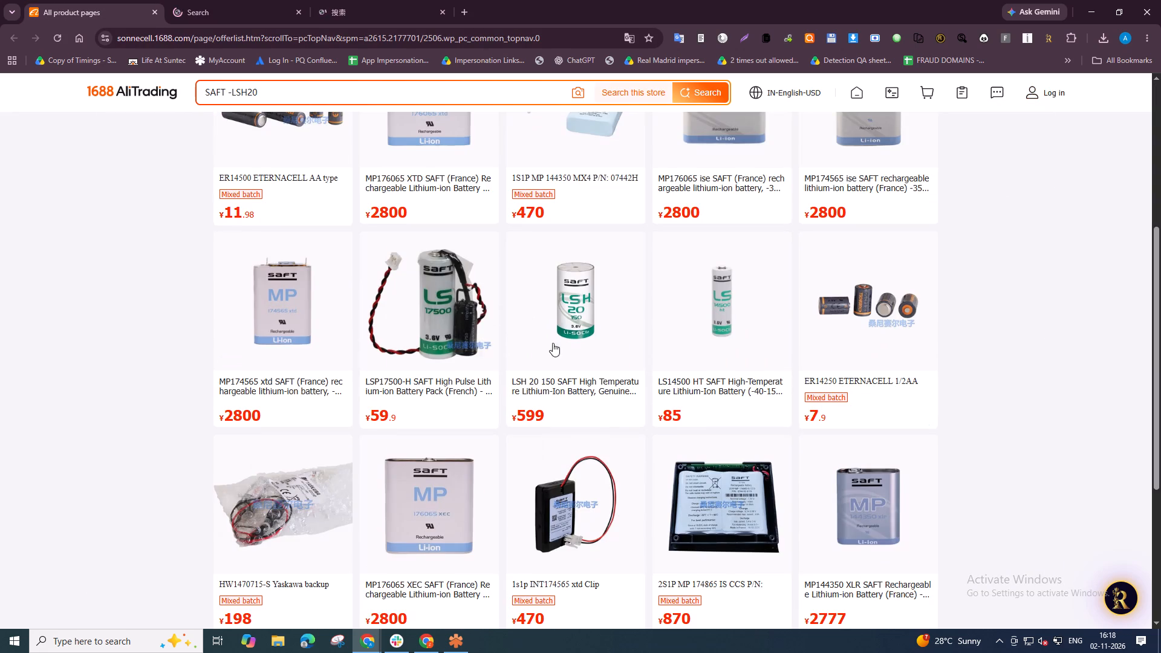
scroll(628, 340, down, 3)
scroll(793, 449, down, 2)
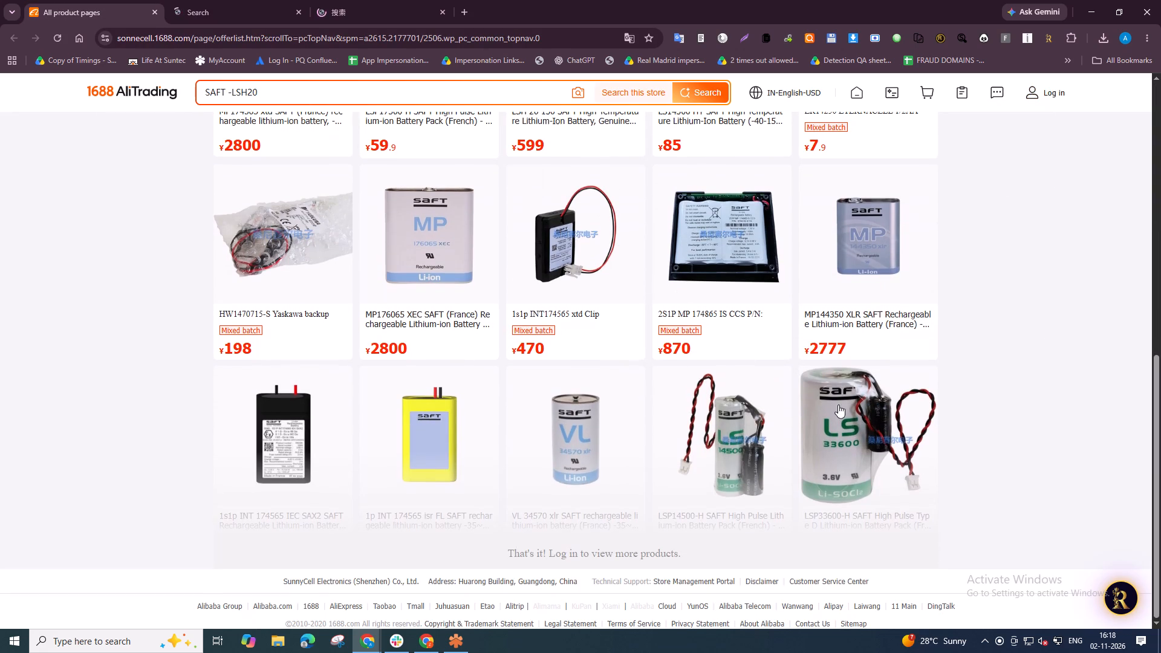
scroll(610, 488, down, 4)
scroll(391, 362, up, 9)
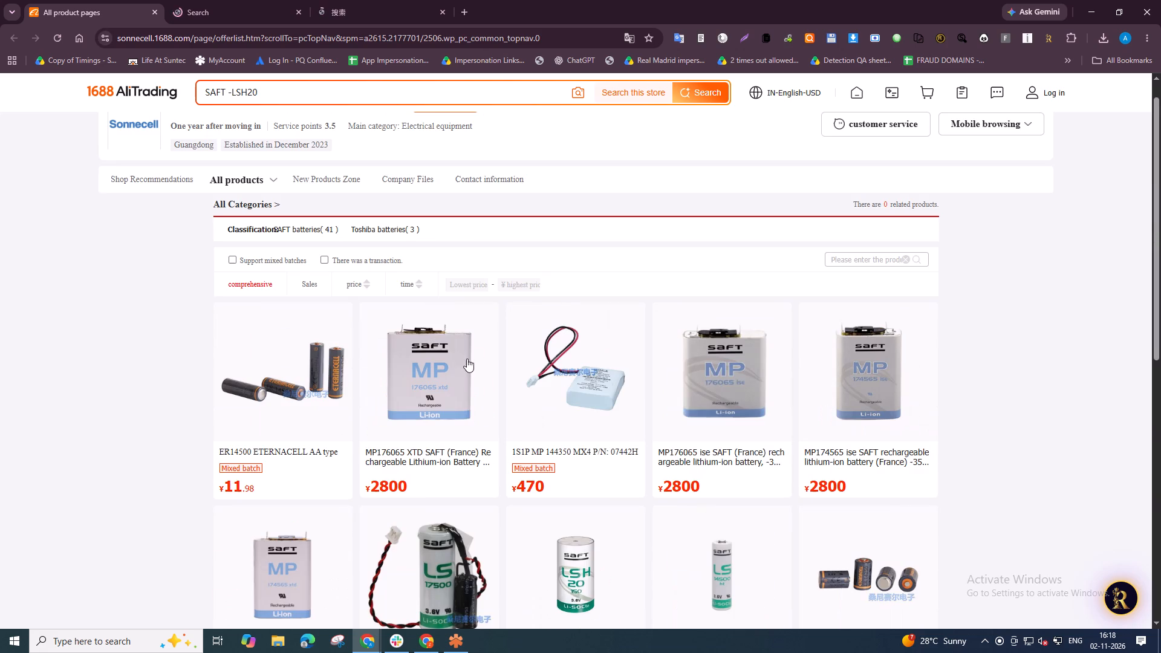
scroll(533, 403, up, 1)
scroll(516, 379, down, 3)
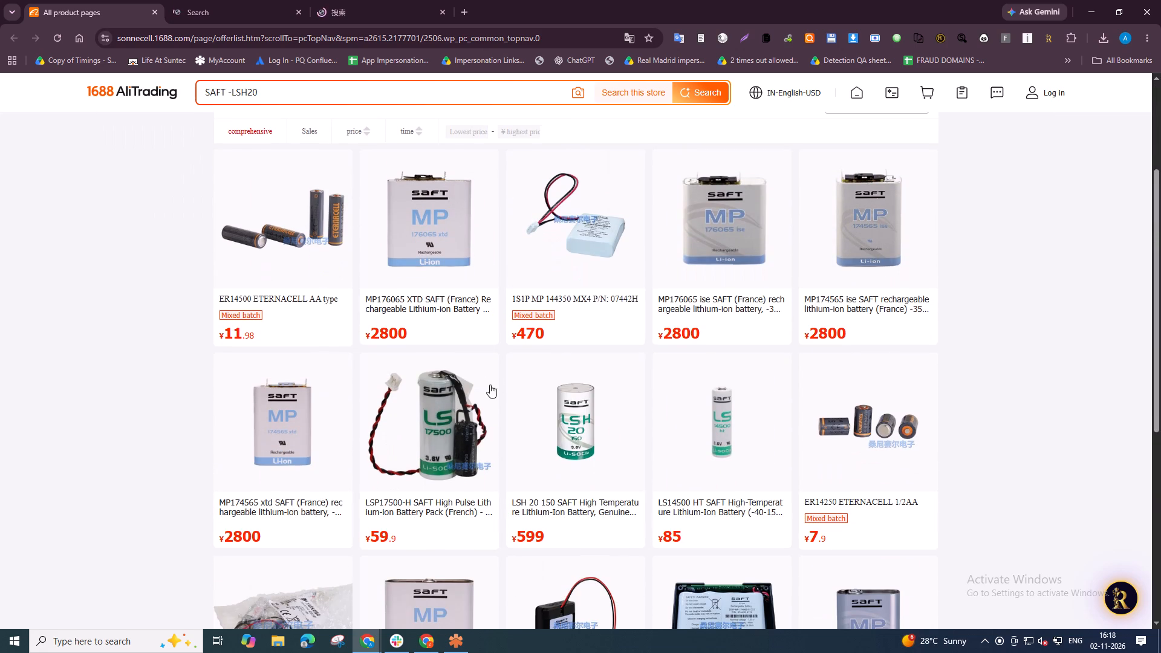
Open the product pages of the LSP17500-H, LSH 20 150 and LS14500 HT SAFT batteries from the store listing.
ctrl+click(434, 428)
ctrl+click(587, 433)
ctrl+click(706, 429)
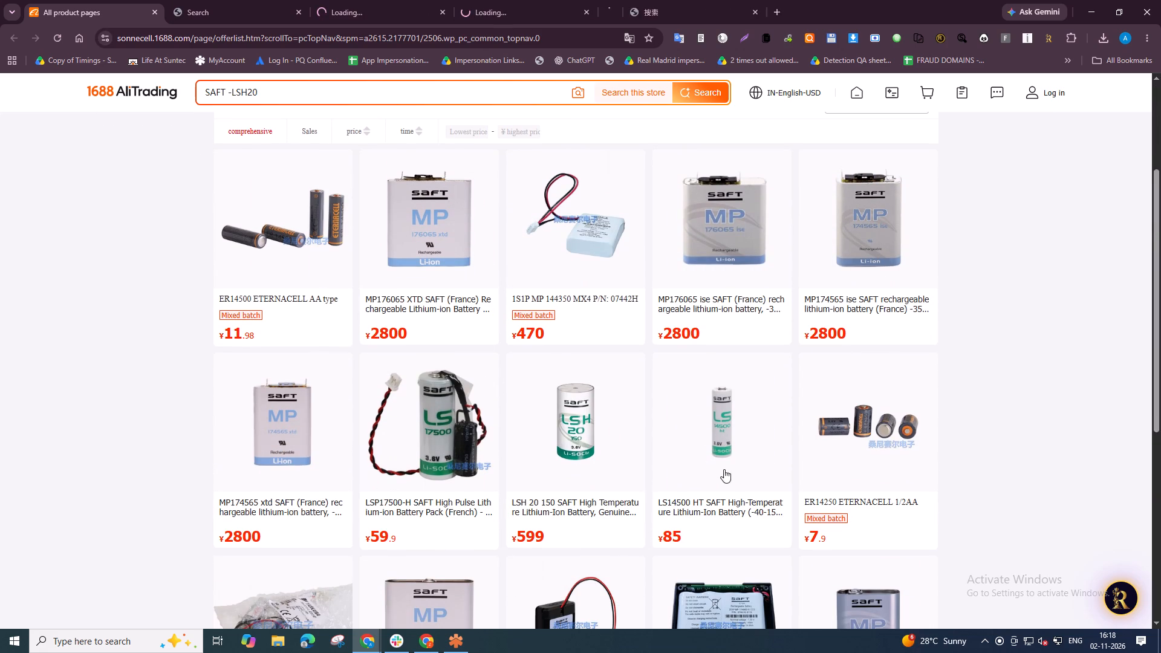
Try to open the LSP14500-H and LSP33600-H SAFT battery listings at the end of the store's products.
scroll(735, 441, down, 4)
scroll(721, 583, down, 3)
ctrl+click(726, 453)
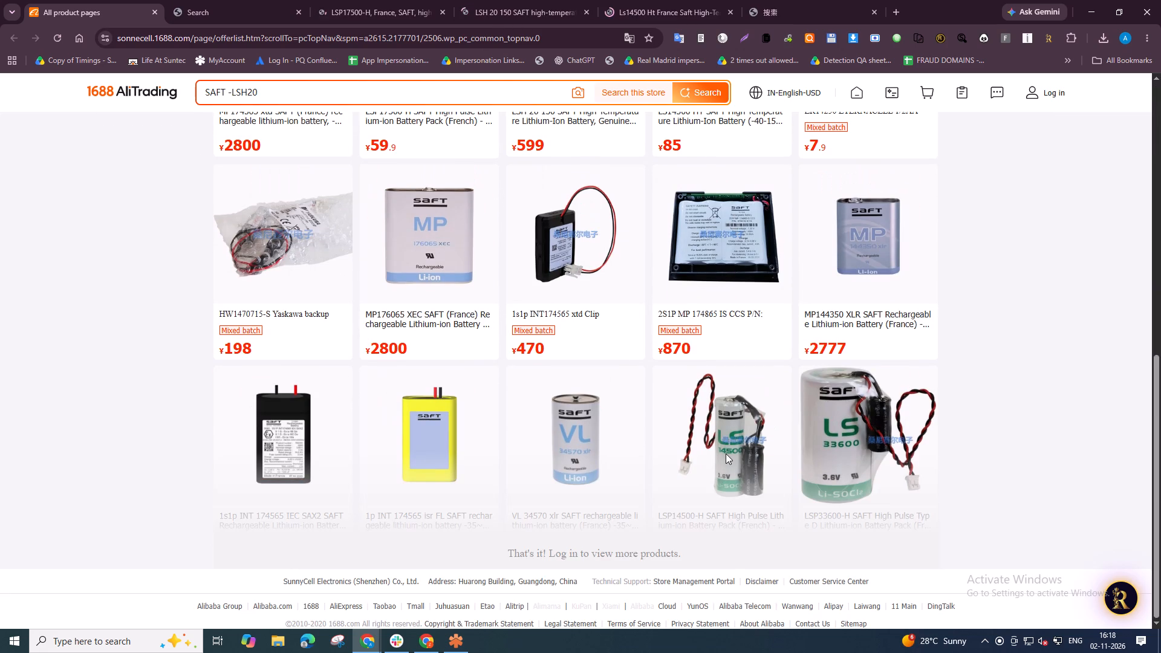
ctrl+click(844, 456)
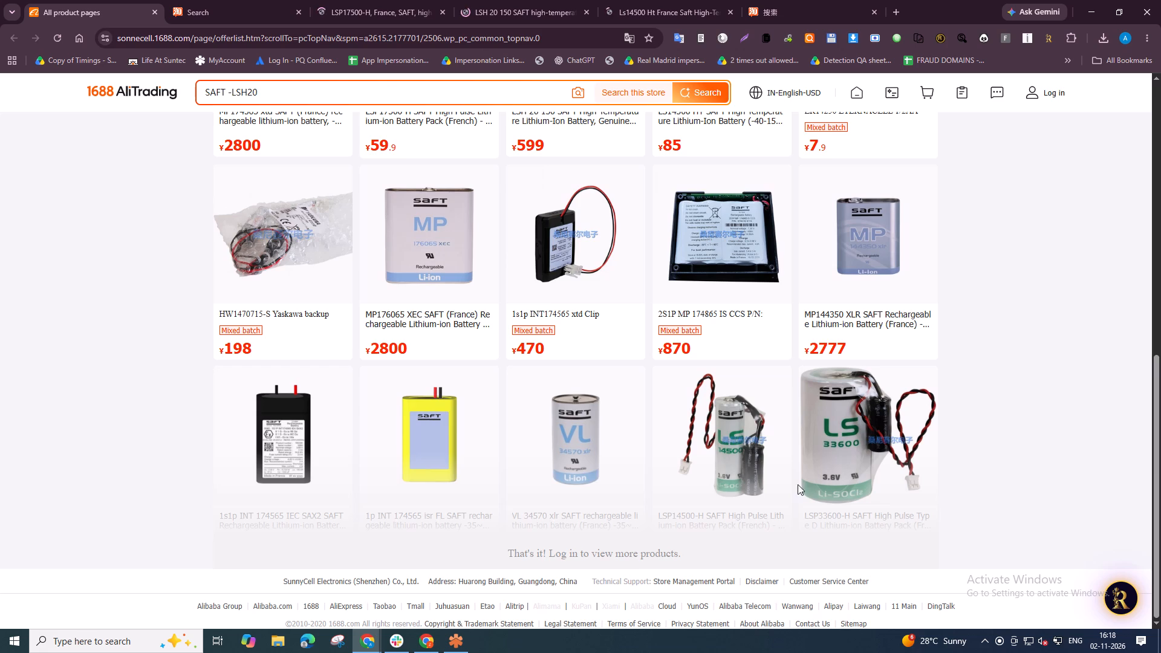
Bring up the opened LSP17500-H product page for review.
scroll(733, 460, down, 6)
scroll(704, 474, up, 6)
scroll(530, 389, up, 2)
click(355, 0)
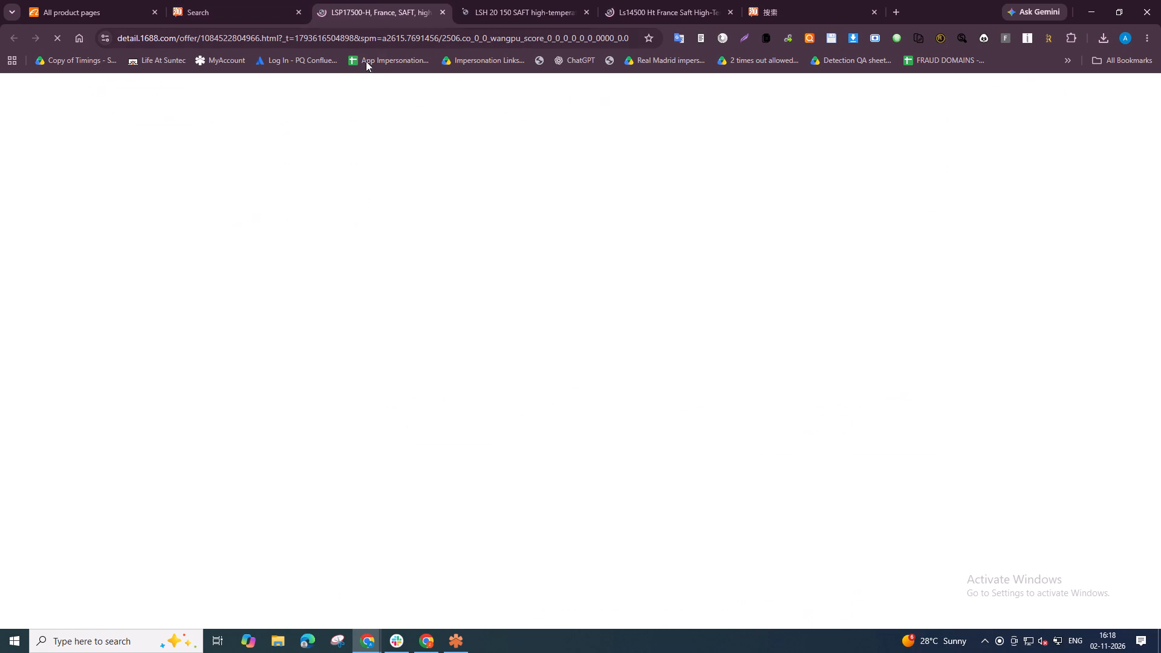
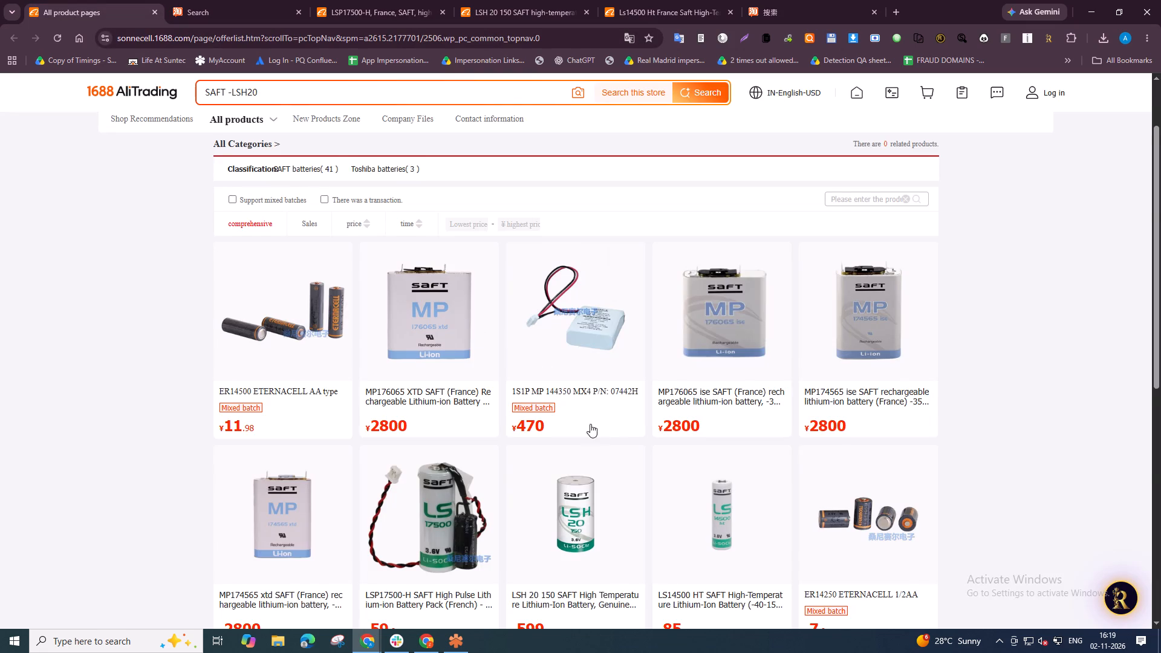
Look through the SunnyCell store's product listing again for further SAFT batteries matching the protected assets.
scroll(666, 479, down, 3)
scroll(607, 488, down, 1)
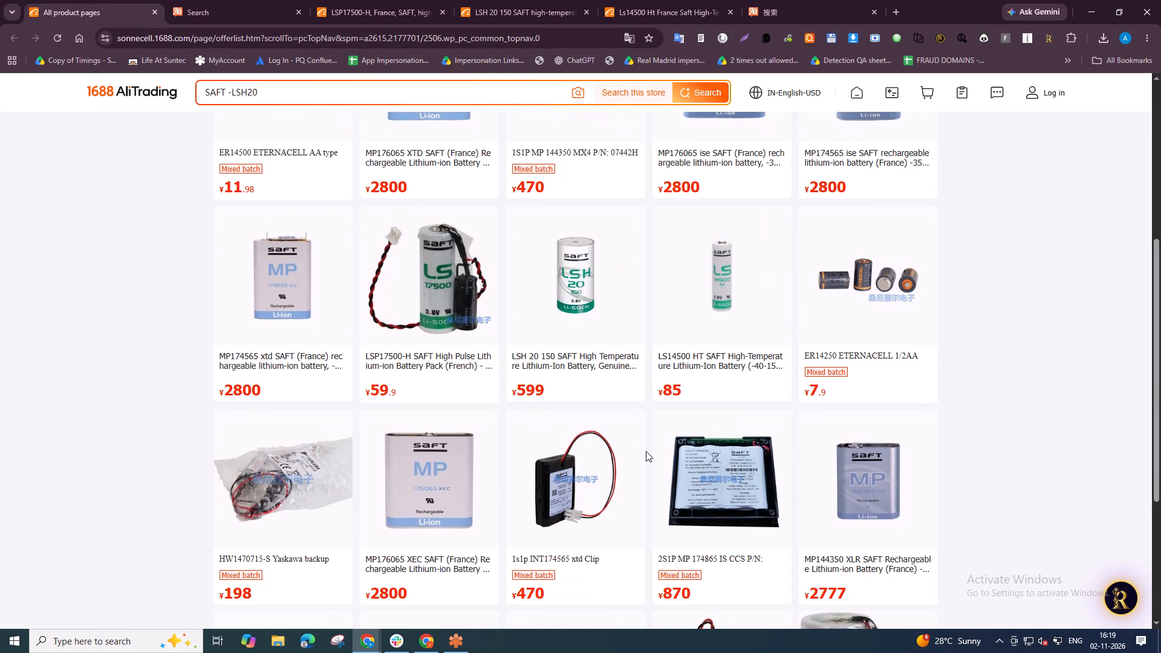
scroll(646, 451, up, 6)
scroll(672, 427, down, 7)
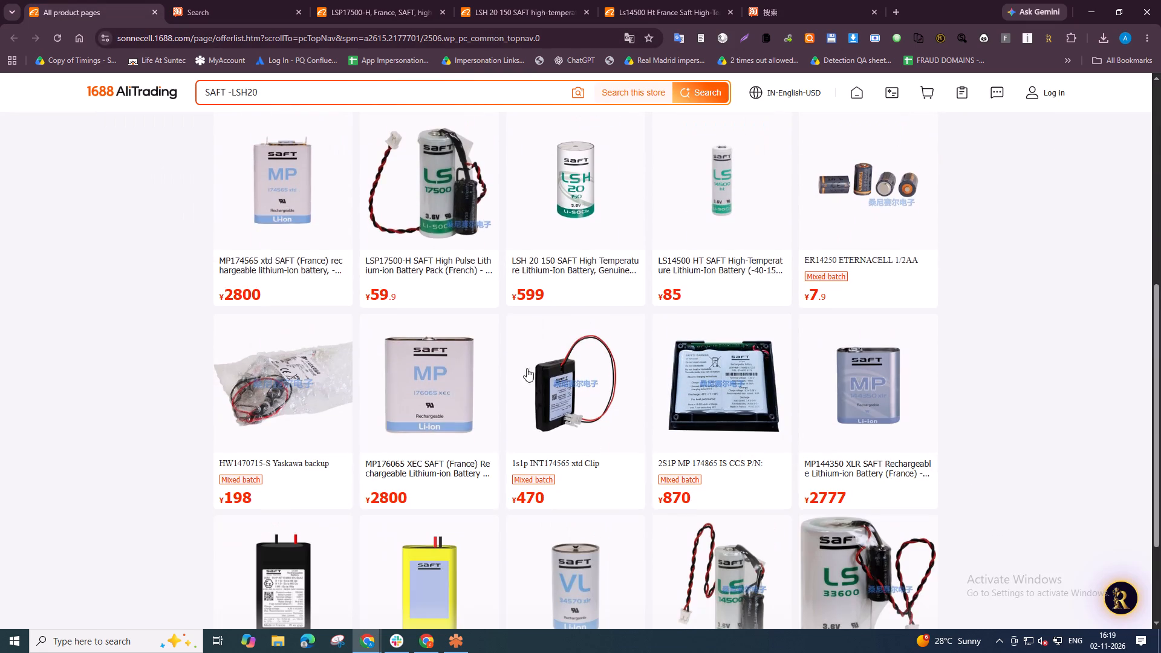
scroll(820, 385, down, 3)
scroll(702, 463, down, 4)
scroll(658, 472, up, 9)
scroll(495, 275, down, 14)
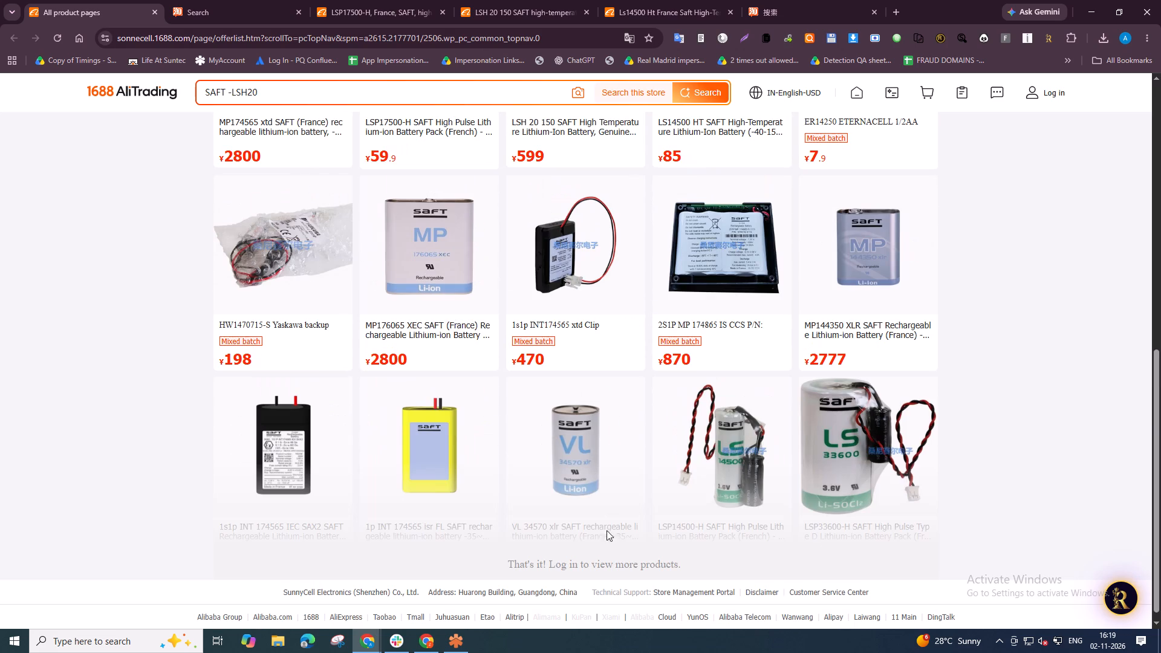
scroll(600, 543, up, 8)
scroll(608, 493, down, 9)
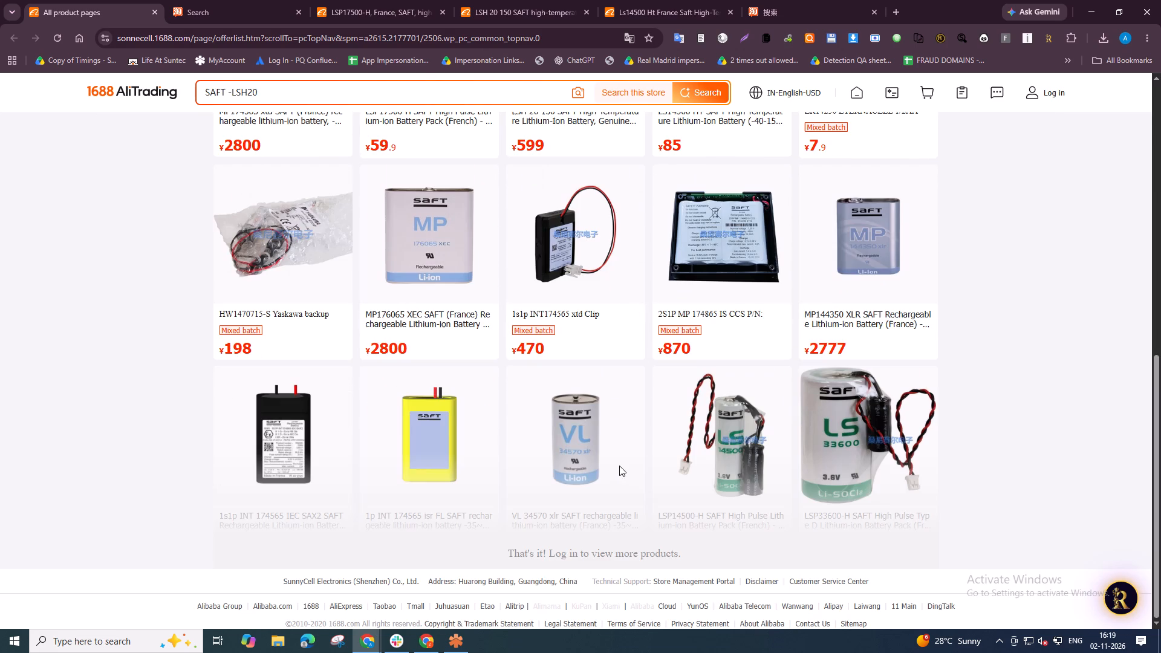
scroll(619, 466, down, 20)
scroll(619, 466, down, 6)
scroll(472, 268, up, 5)
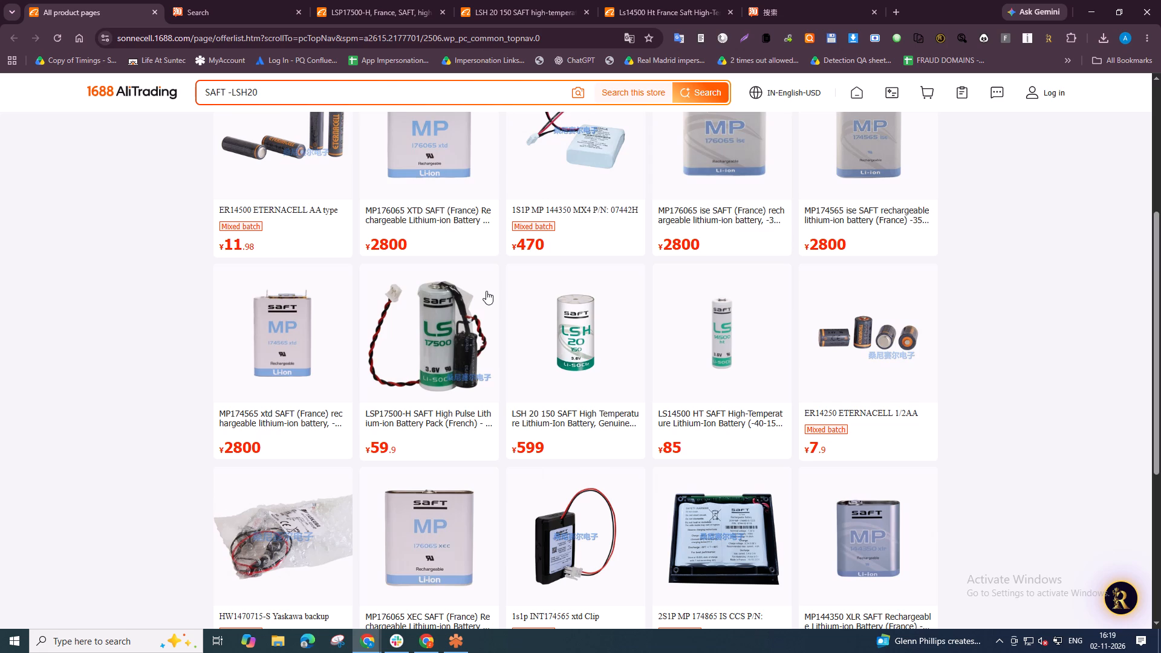
Close the 1688 search results page for SAFT -LSH20.
click(222, 0)
click(297, 13)
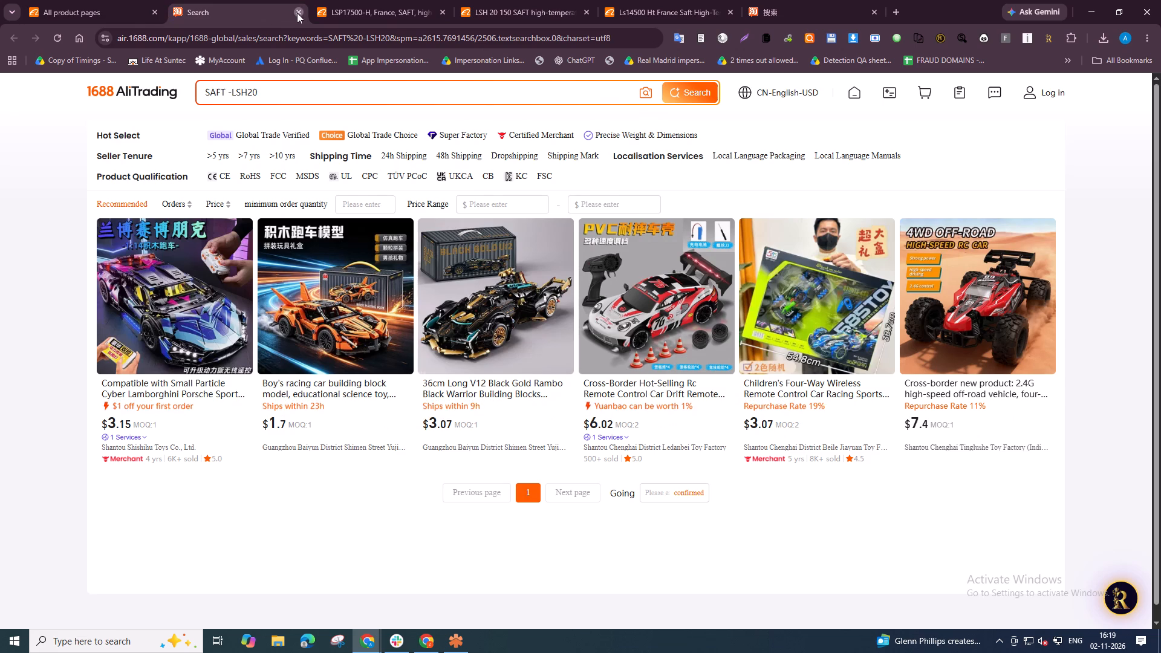
Search 1688 for SAFT LS14500 using the asset name copied from the New Work sheet, and close the results page.
key(alt+Tab)
click(425, 0)
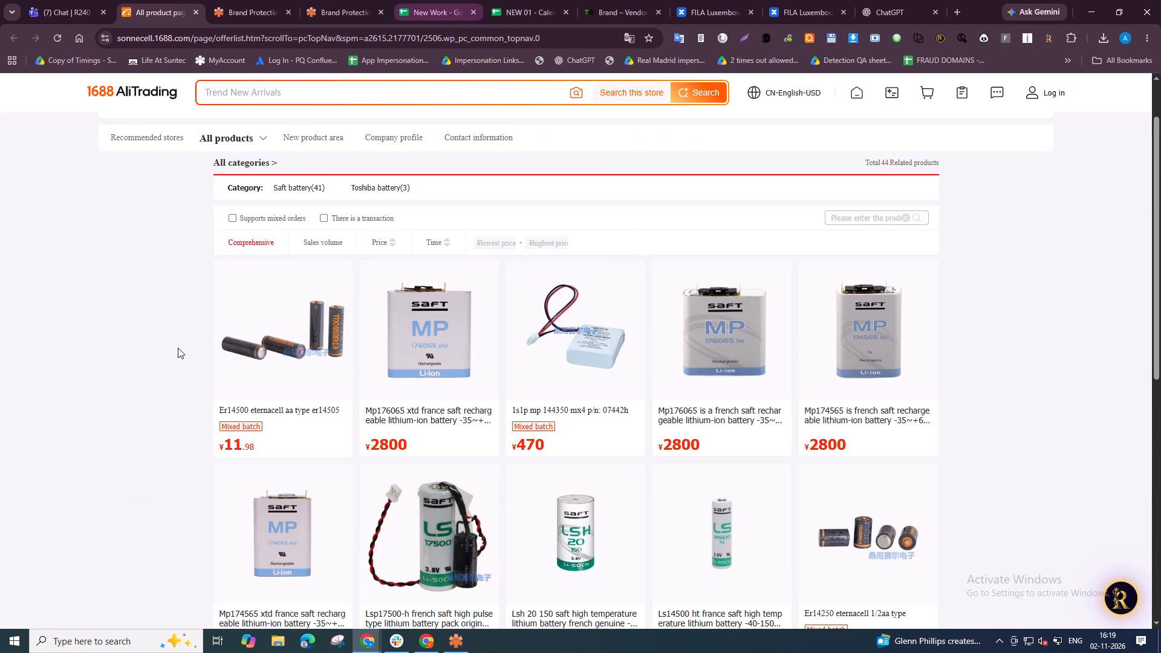
scroll(187, 304, up, 6)
click(195, 299)
key(ctrl+c)
key(alt+Tab)
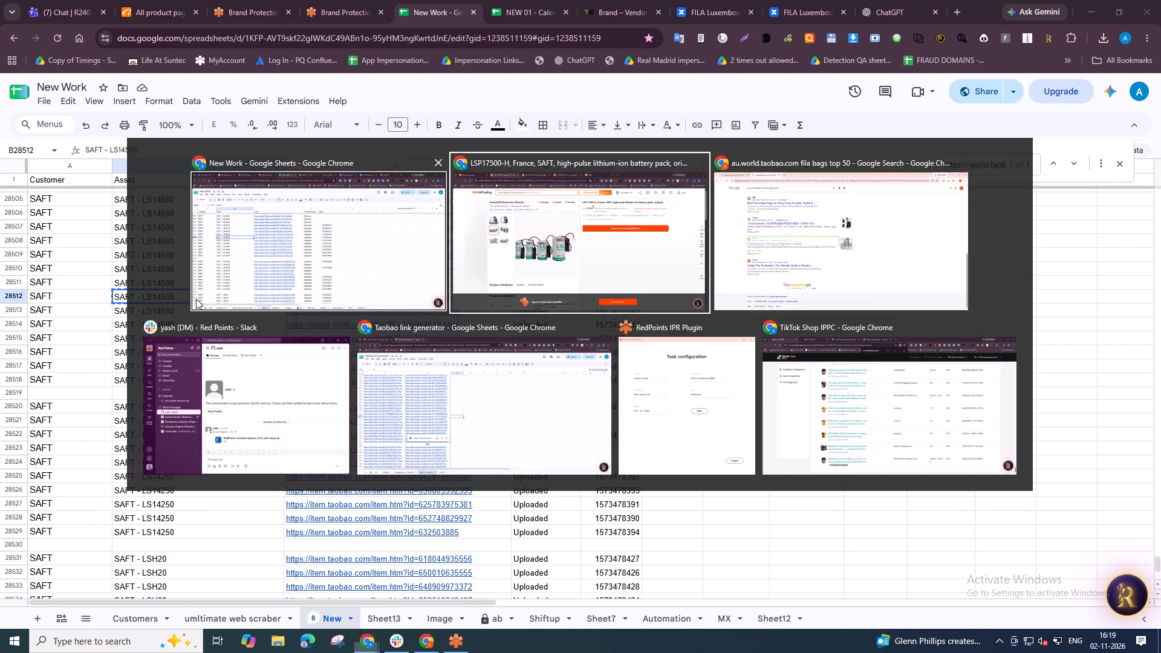
click(151, 0)
triple_click(299, 91)
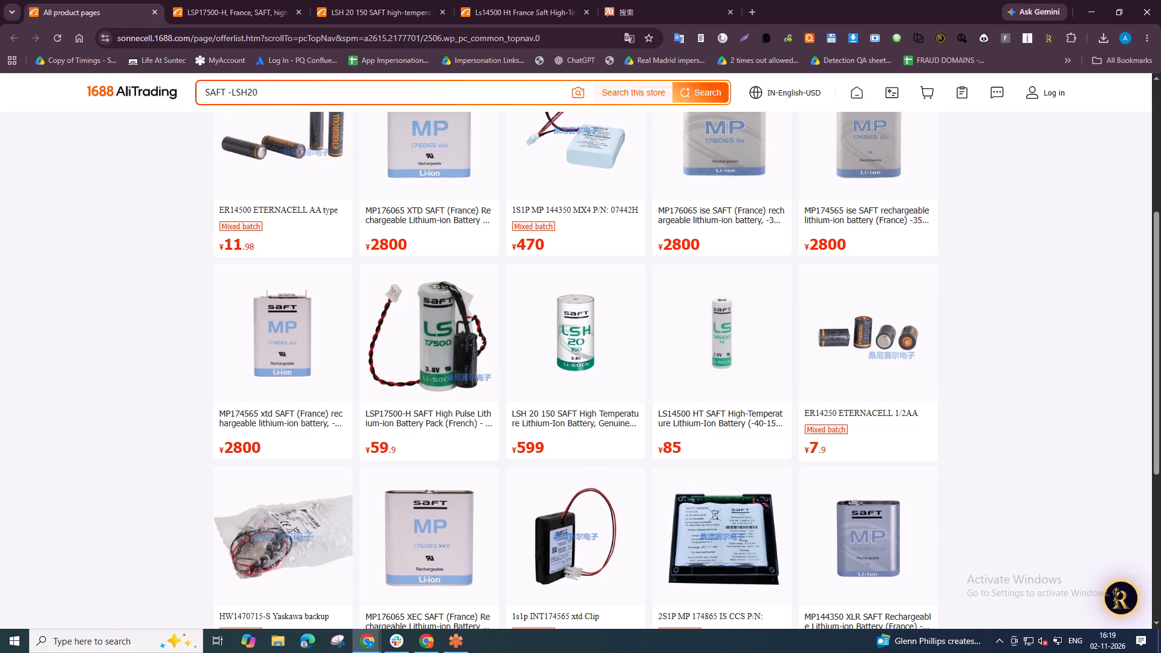
key(ctrl+v)
click(233, 91)
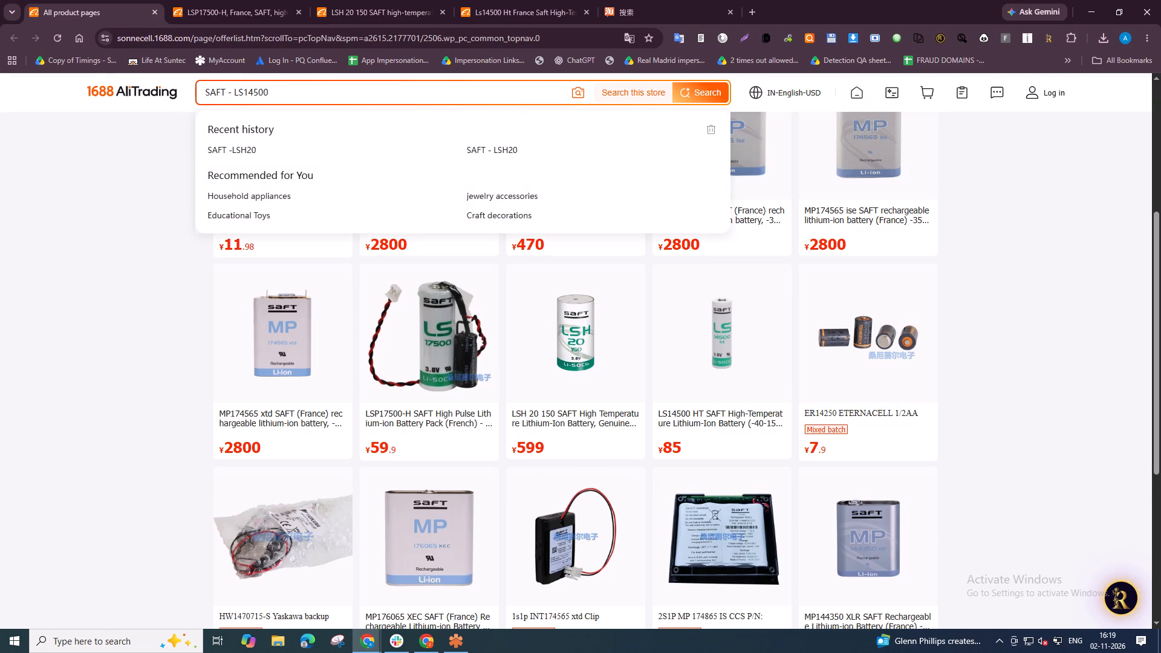
key(BackSpace)
key(Return)
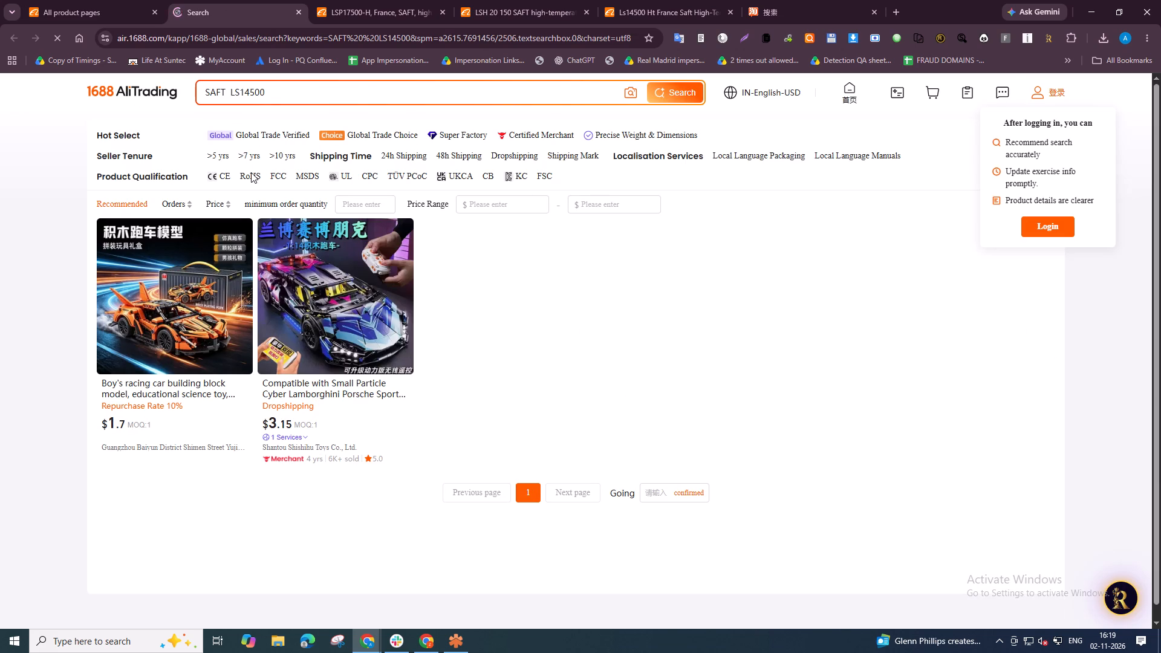
key(ctrl+w)
Inspect the LSP17500-H product photo showing the row of four wired SAFT cells.
click(178, 0)
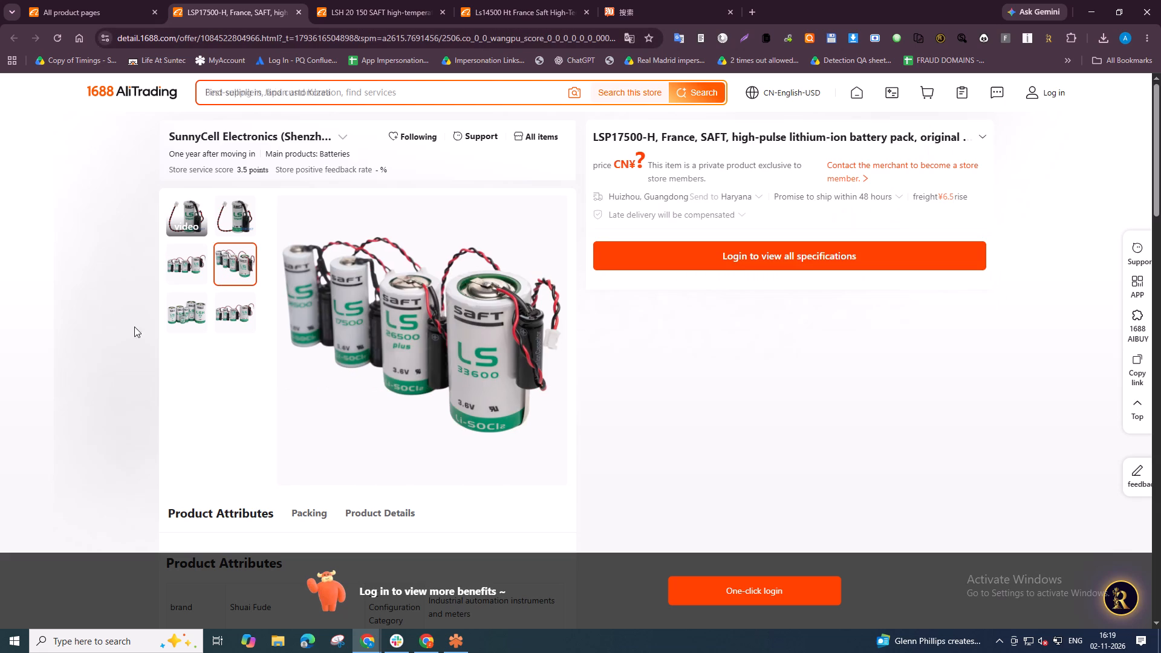
click(186, 265)
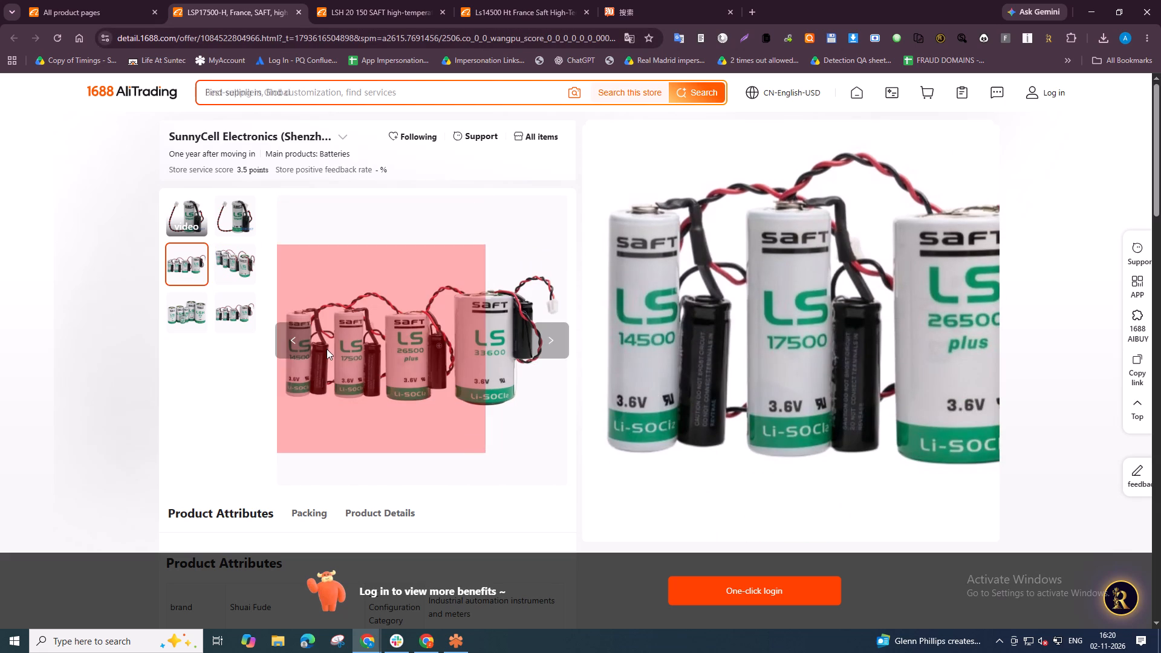
Clear the previous links from the Red Points New Incident form and select SAFT as the customer.
key(alt+Tab)
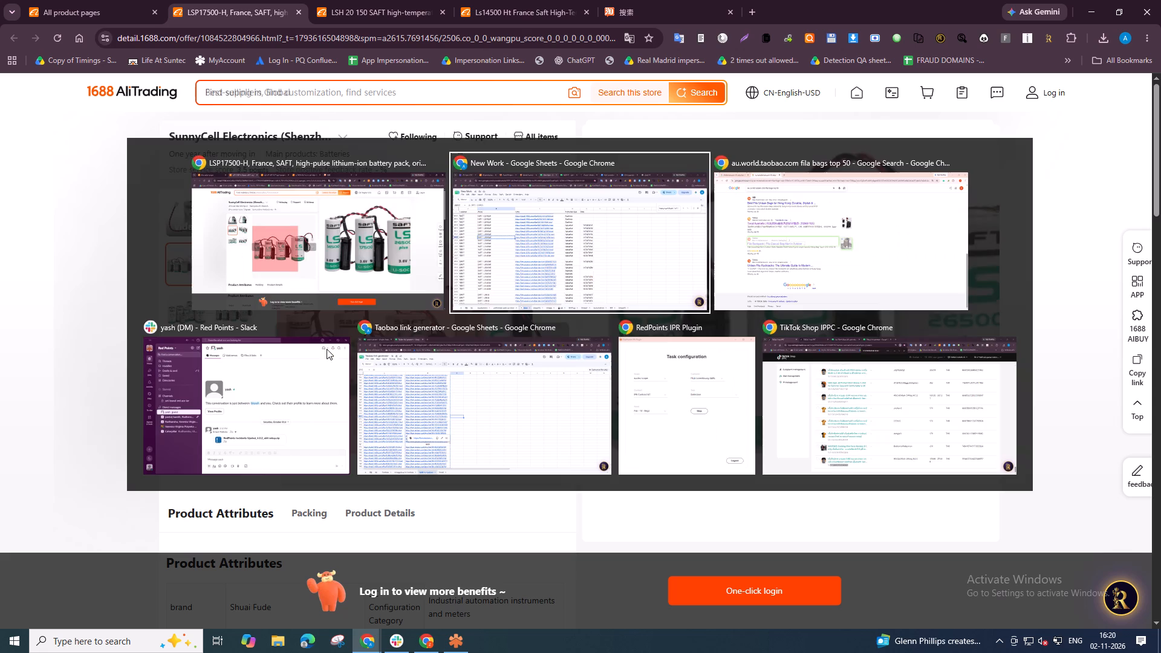
click(228, 0)
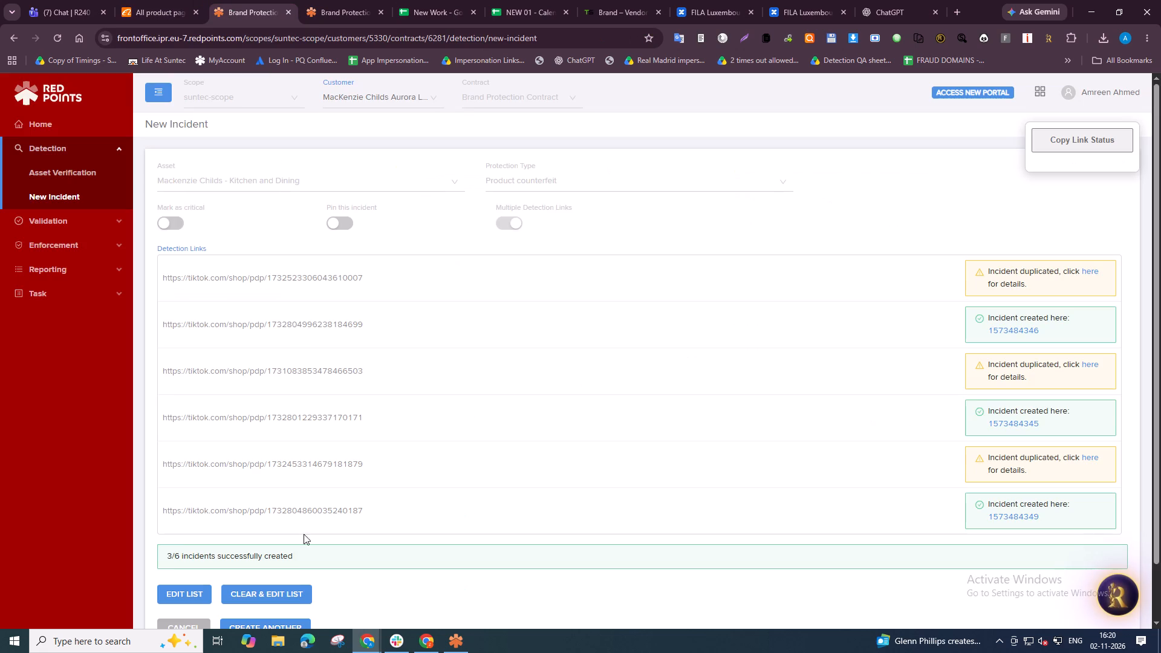
click(293, 593)
click(375, 100)
key(s)
text(aft)
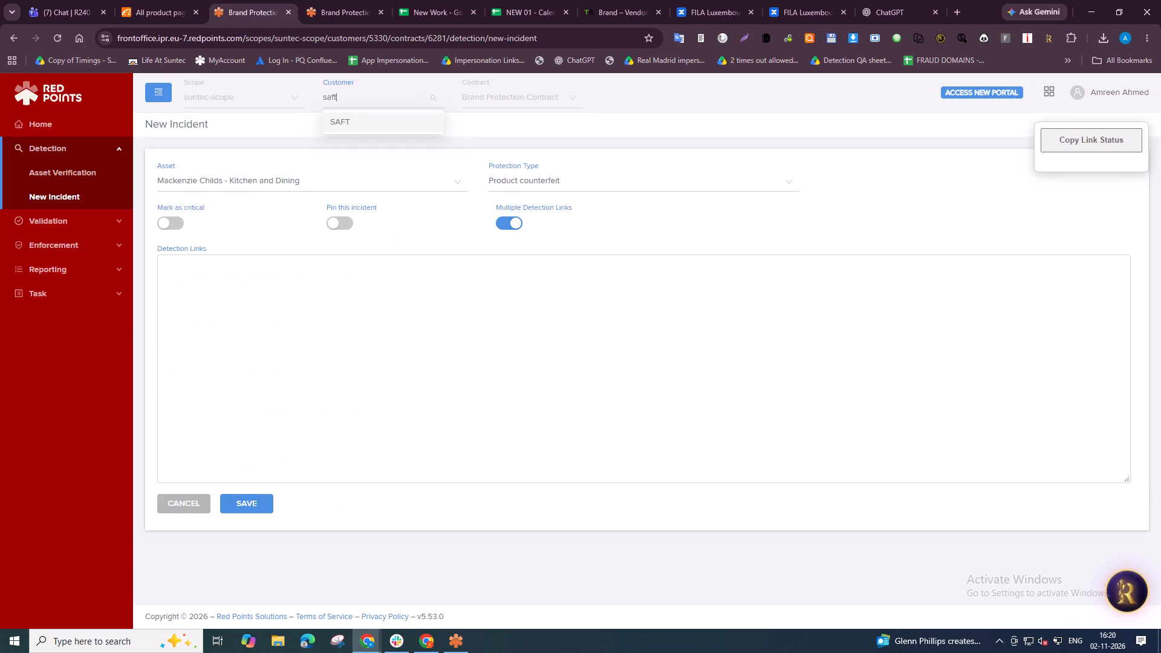
click(376, 125)
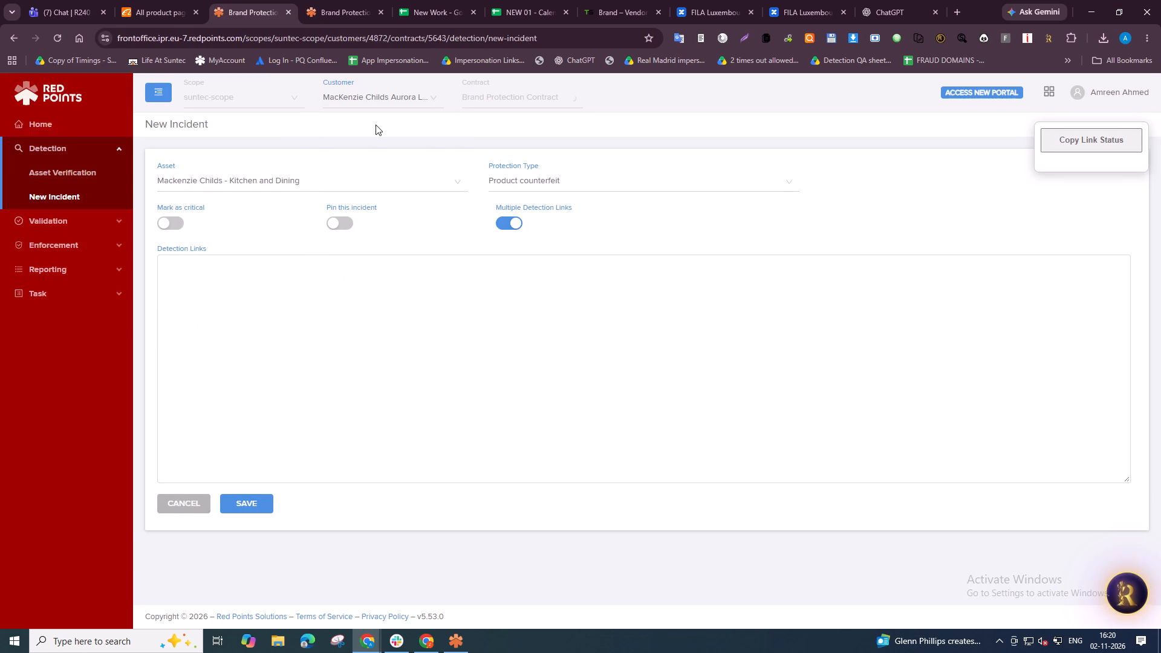
Close the duplicate store listing page open beside the incident form.
click(198, 13)
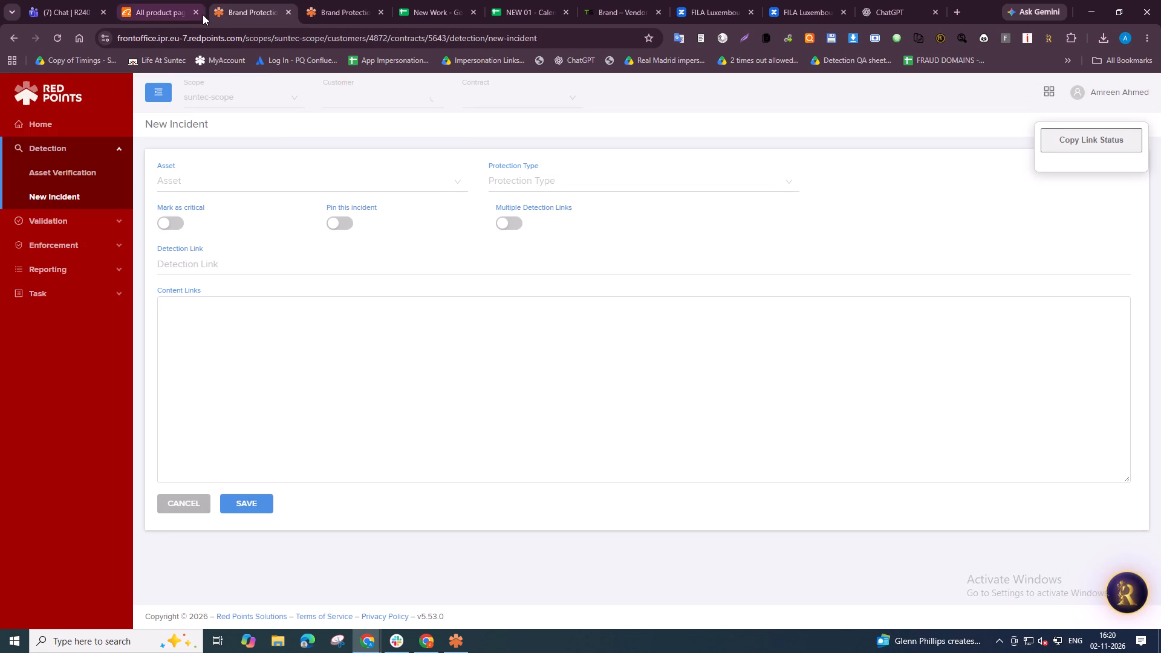
Examine the LSP17500-H listing's product photos to identify which SAFT battery models they show.
key(alt+Tab)
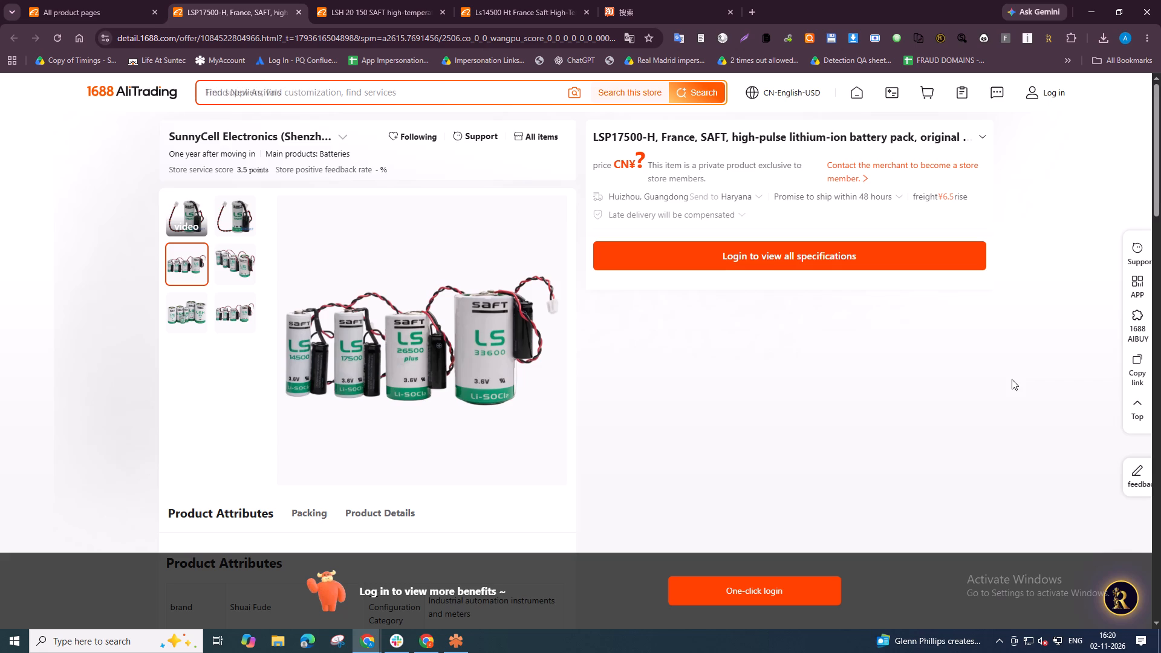
key(alt+Tab)
click(440, 182)
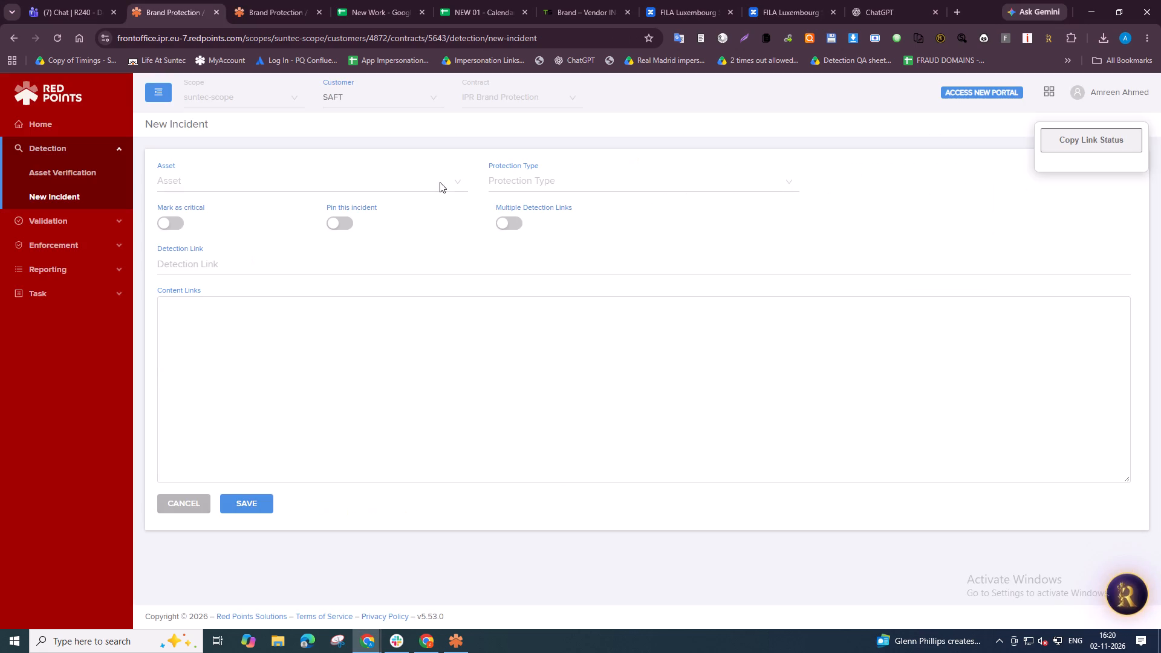
key(alt+Tab)
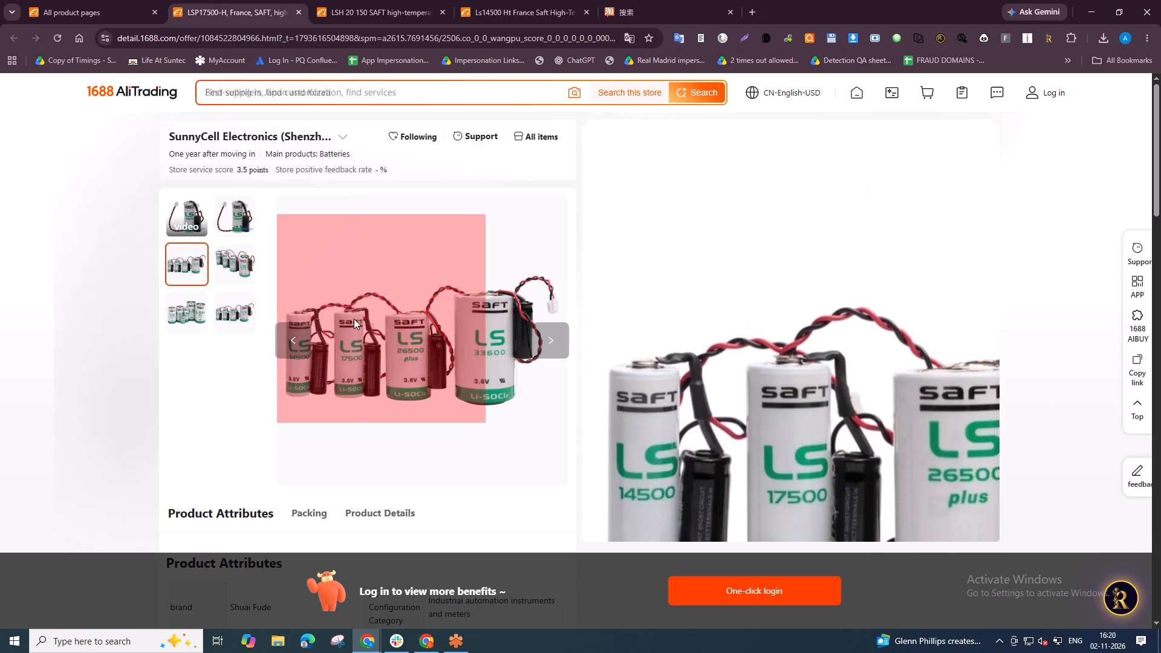
click(177, 271)
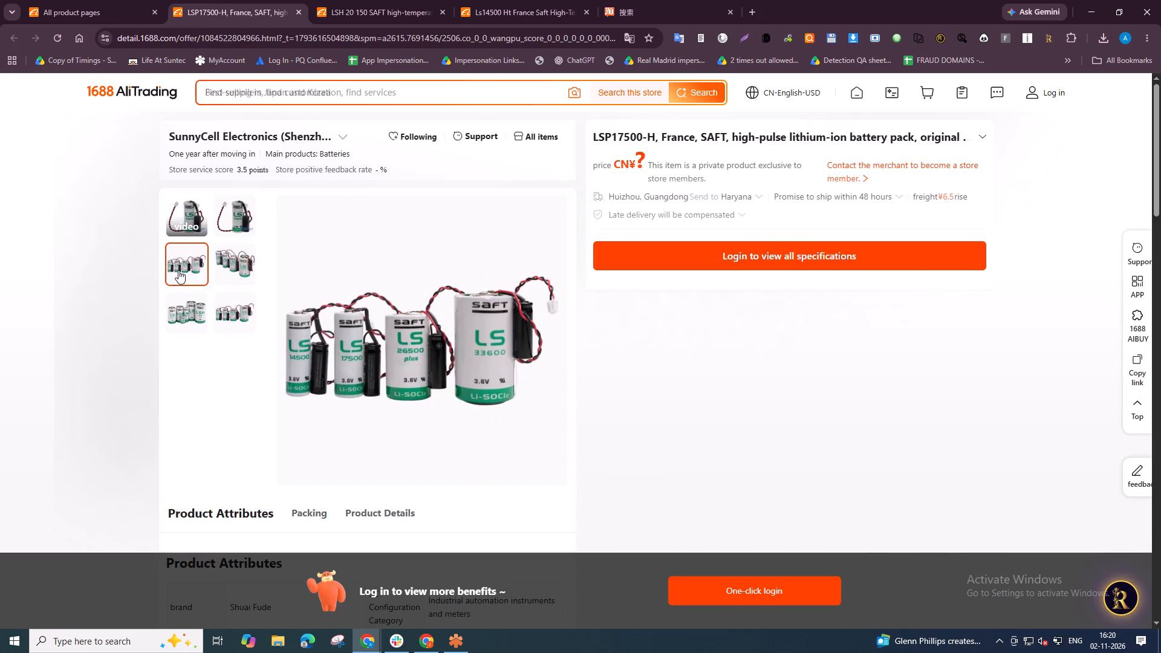
click(189, 311)
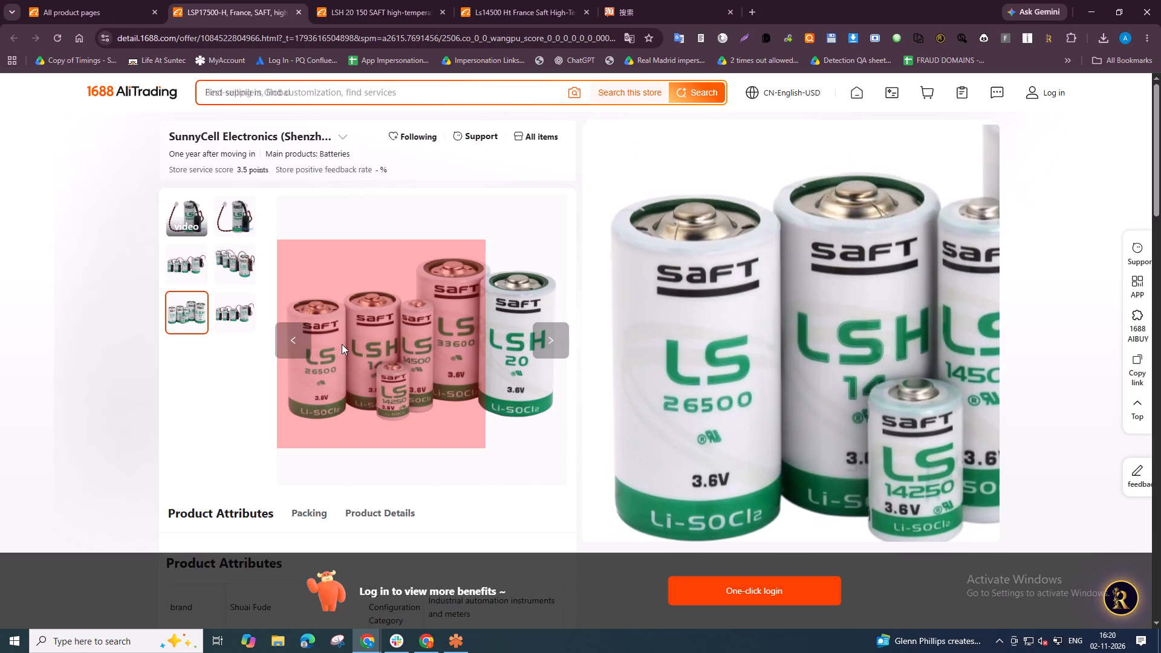
Set the incident's asset to SAFT - LS14250 and protection type to Product counterfeit, with Multiple Detection Links turned on.
key(alt+Tab)
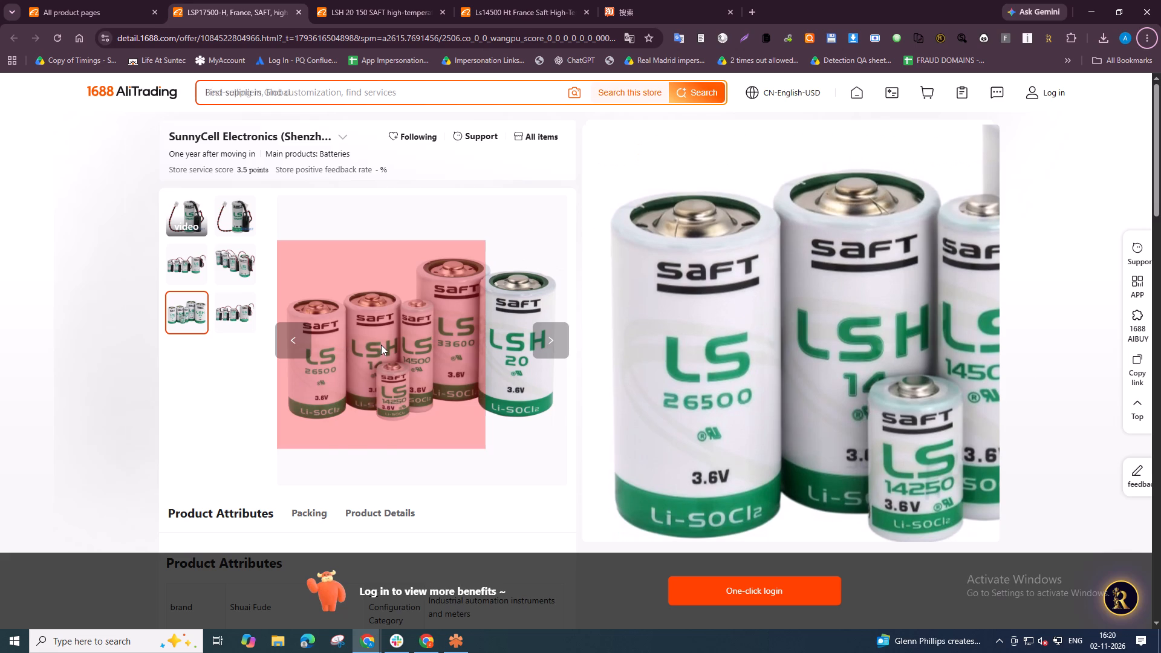
click(213, 188)
text(1425)
click(210, 208)
click(570, 187)
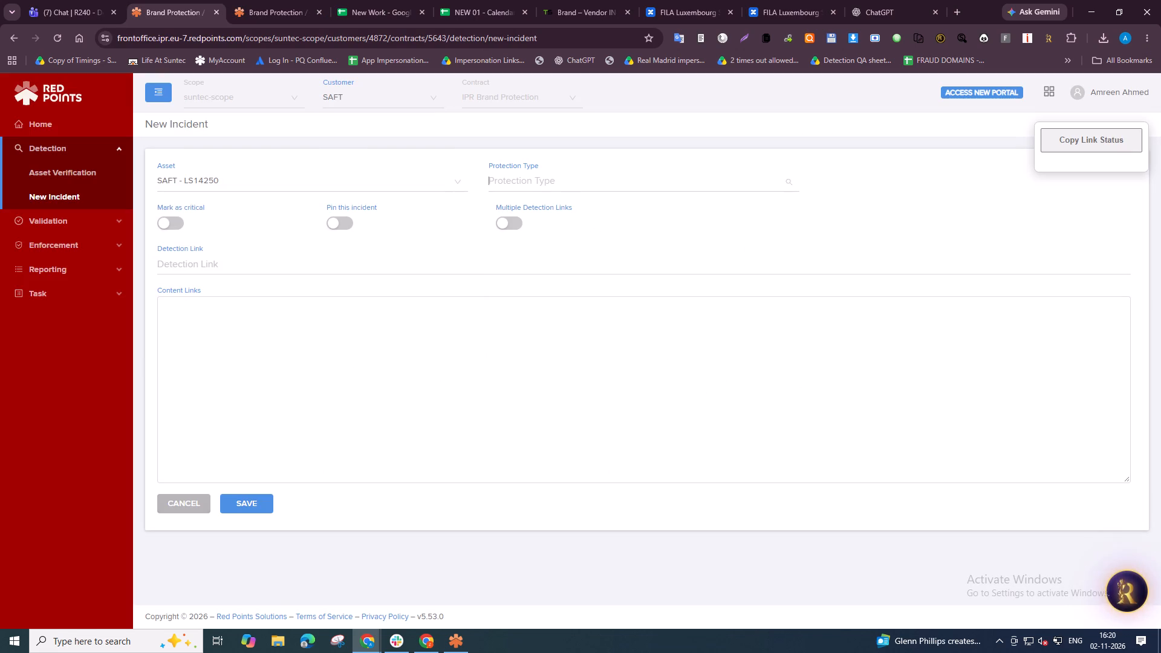
click(573, 221)
click(524, 222)
click(519, 224)
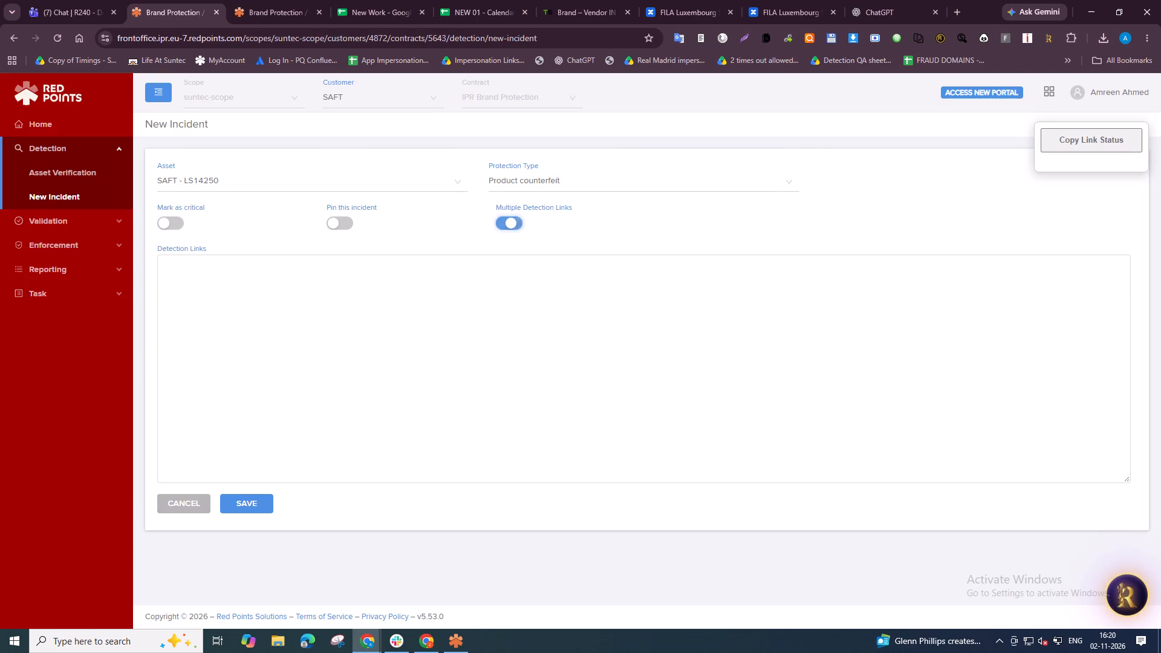
click(570, 388)
Copy the LSP17500-H product page address into the incident's Detection Links and save the incident.
key(alt+Tab)
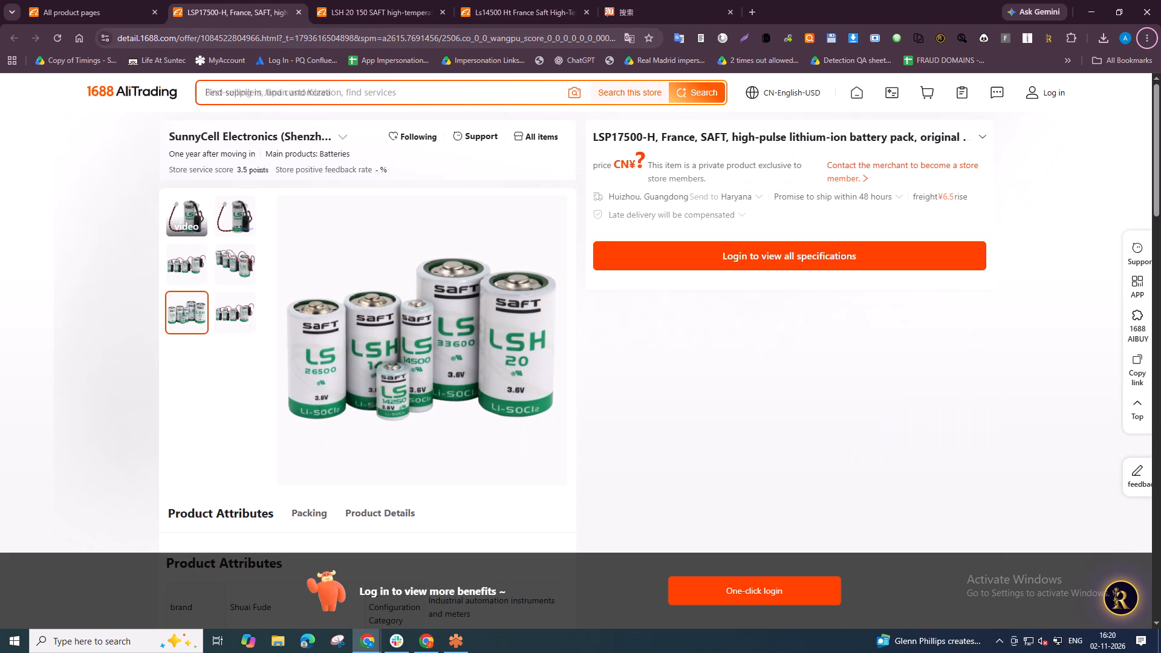
click(449, 41)
key(ctrl+a)
key(ctrl+c)
key(ctrl+c)
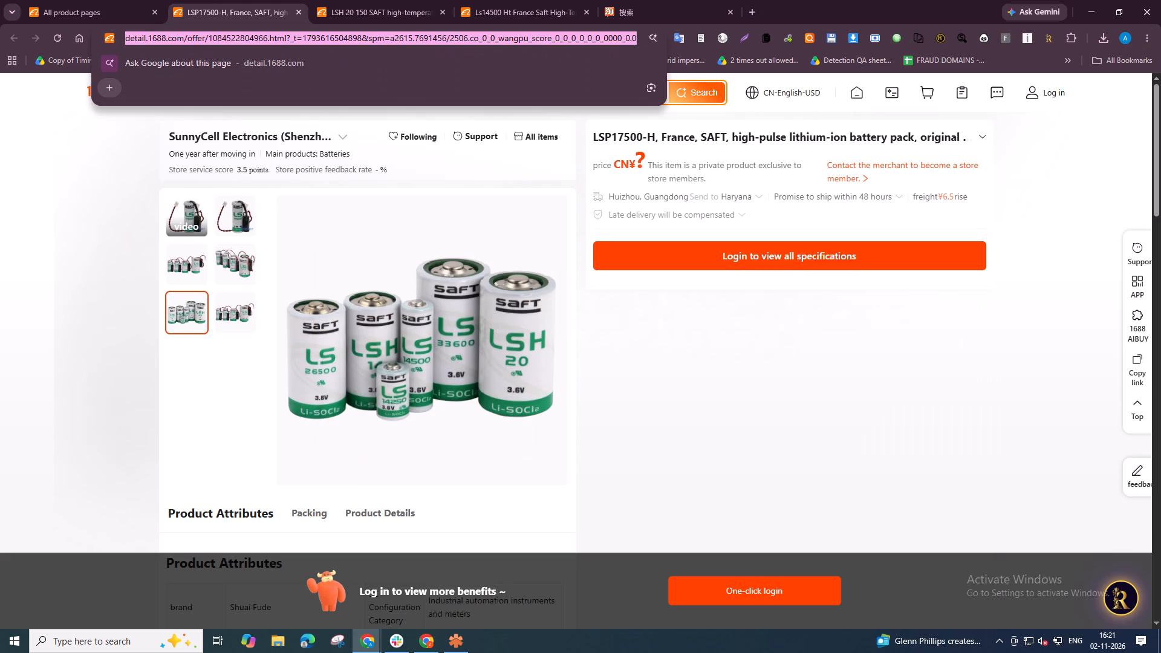
key(ctrl+c)
key(ctrl+c)
key(ctrl+c)
key(alt+Tab)
click(445, 311)
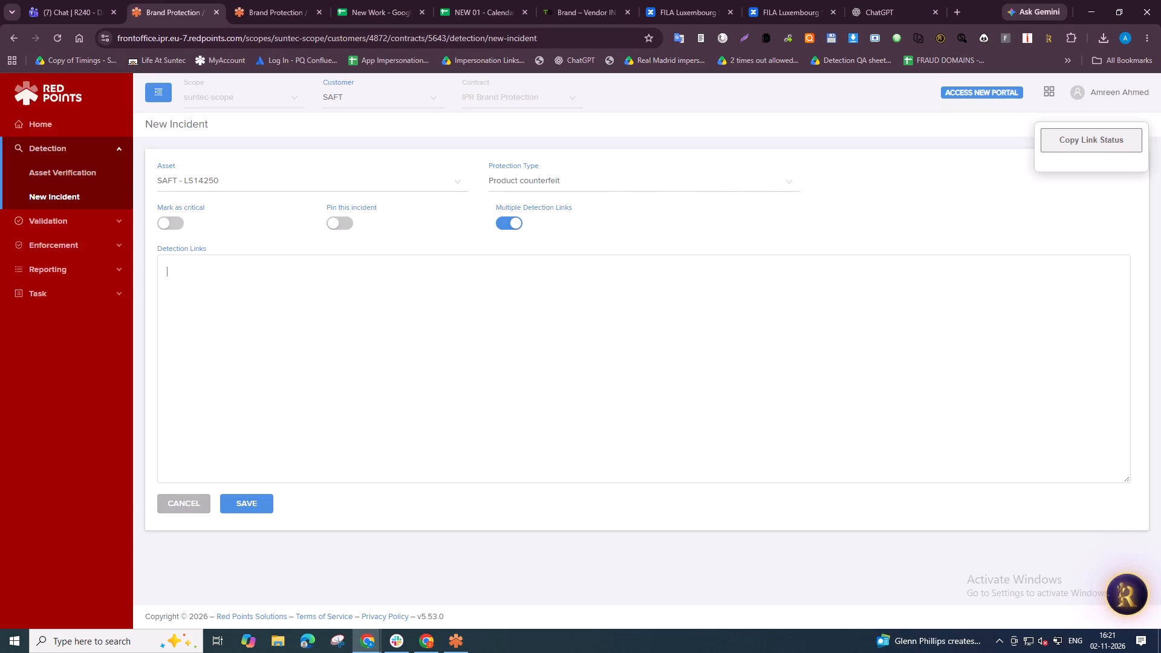
key(ctrl+v)
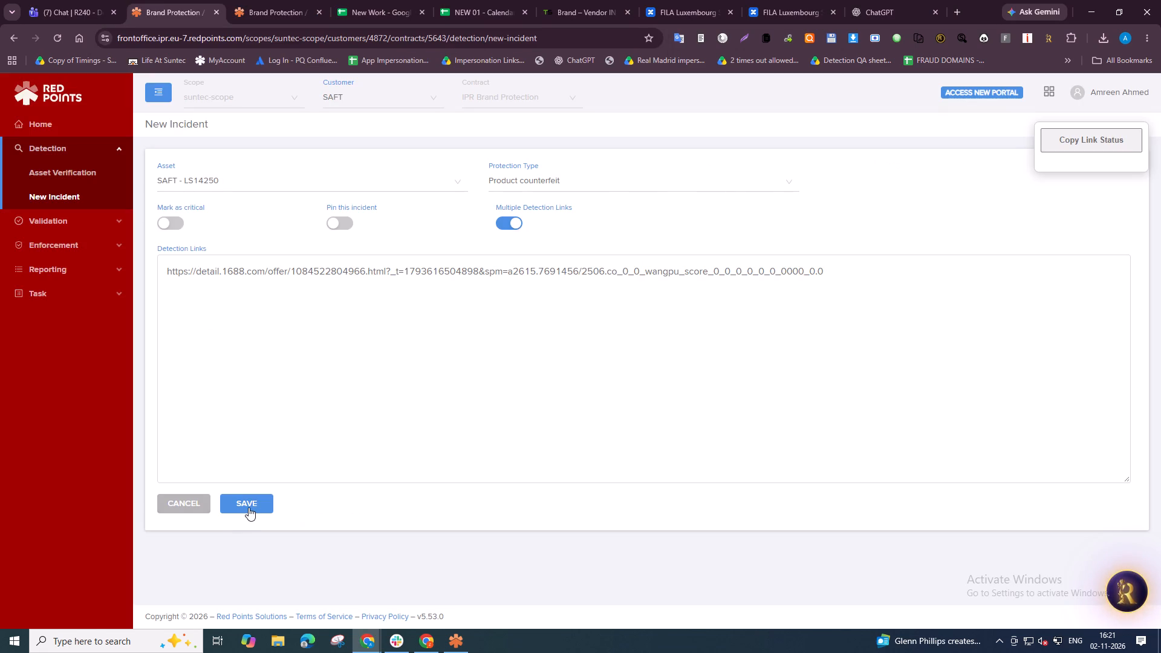
click(249, 507)
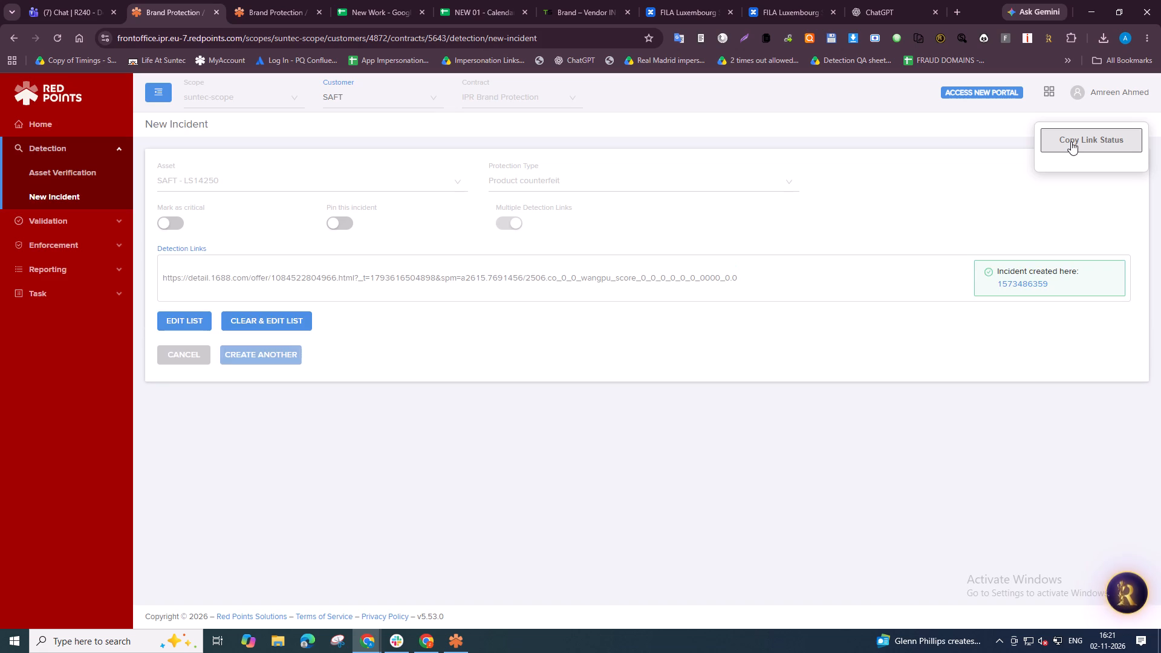
Copy the incident's link status and paste it into the New Work sheet at cell C28735, below the last recorded links.
click(1071, 141)
click(365, 0)
click(354, 313)
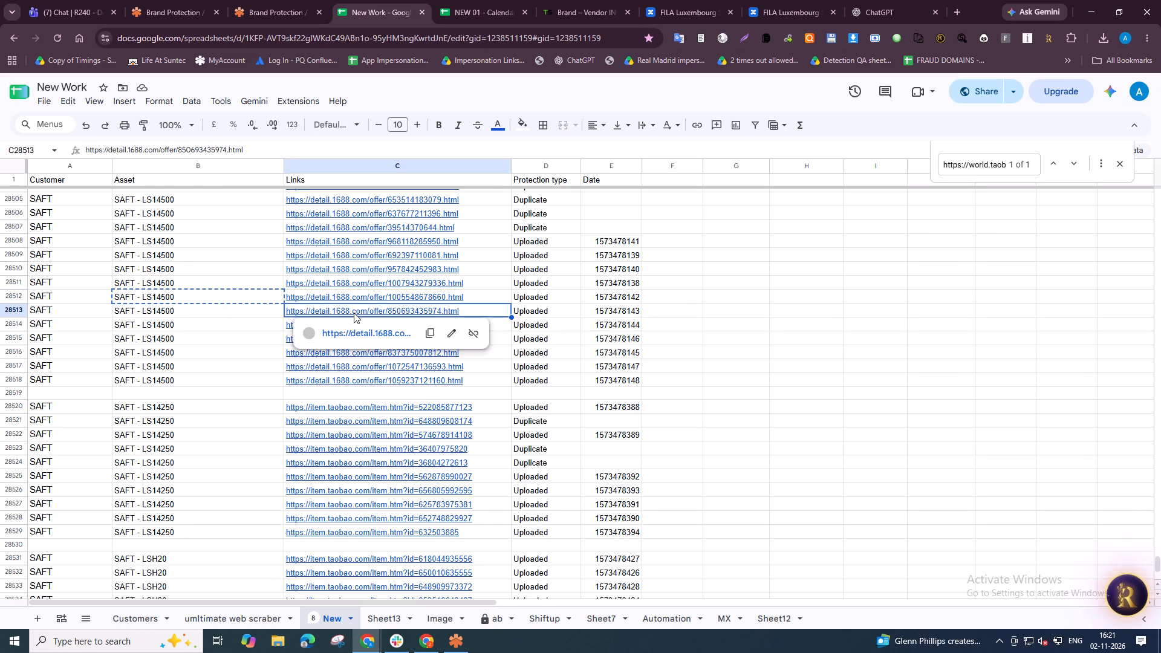
key(ctrl+End)
key(ctrl+Left)
key(ctrl+Left)
key(ctrl+Up)
key(Down)
key(Right)
key(Right)
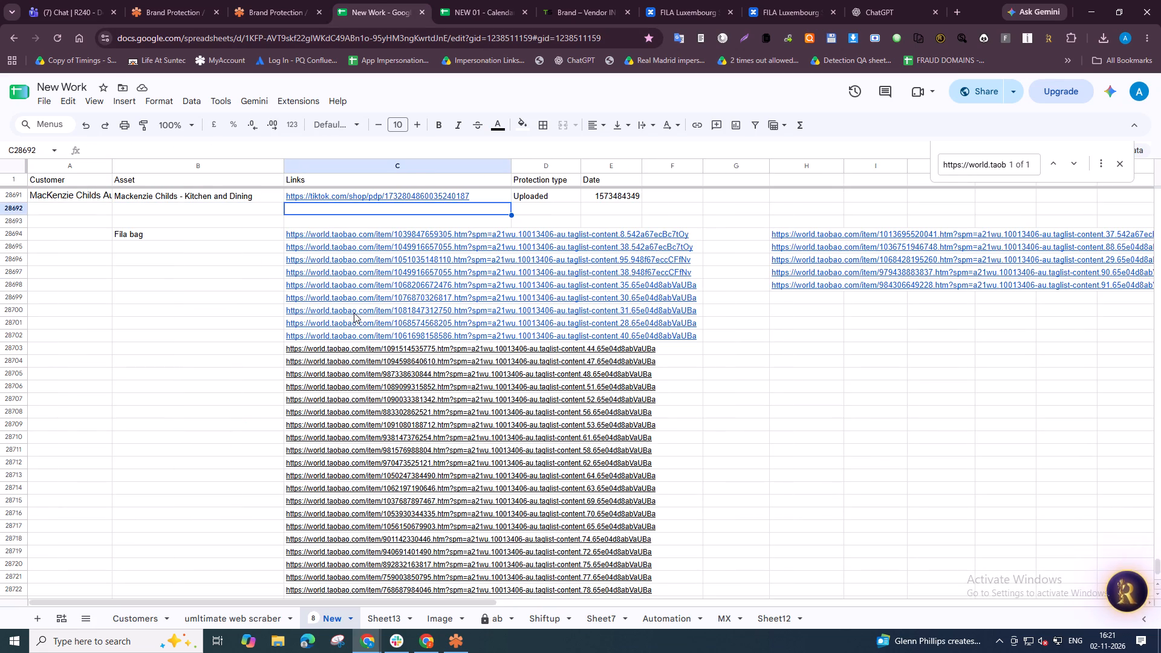
key(ctrl+Down)
key(Down)
key(ctrl+Down)
key(ctrl+Down)
key(Down)
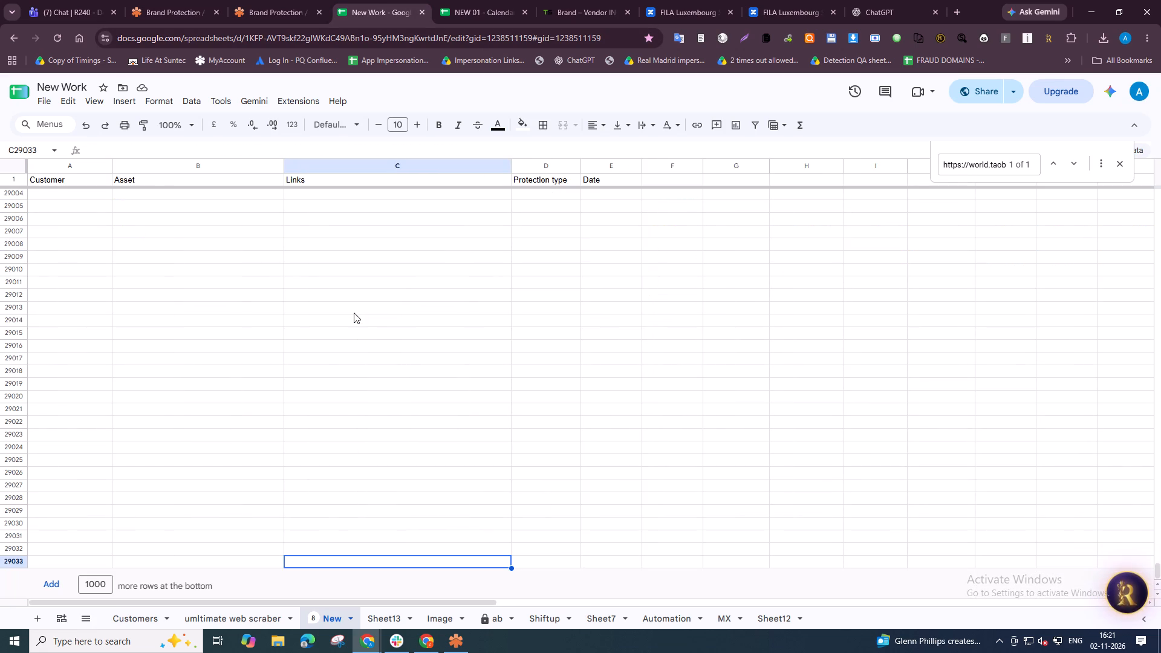
key(ctrl+Up)
key(Down)
key(Down)
key(Left)
key(Left)
key(Right)
key(Right)
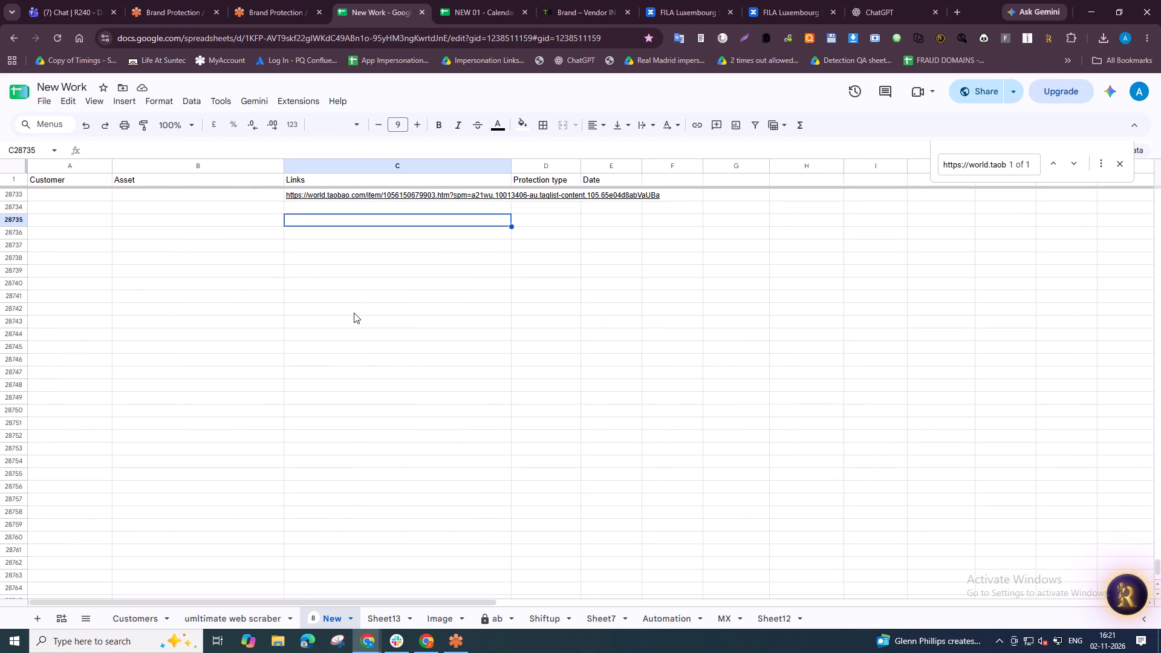
key(ctrl+v)
Copy the SAFT - LS14250 asset name from the incident form into cell B28736 beside the new link.
click(173, 0)
scroll(229, 233, up, 5)
alt+click(236, 184)
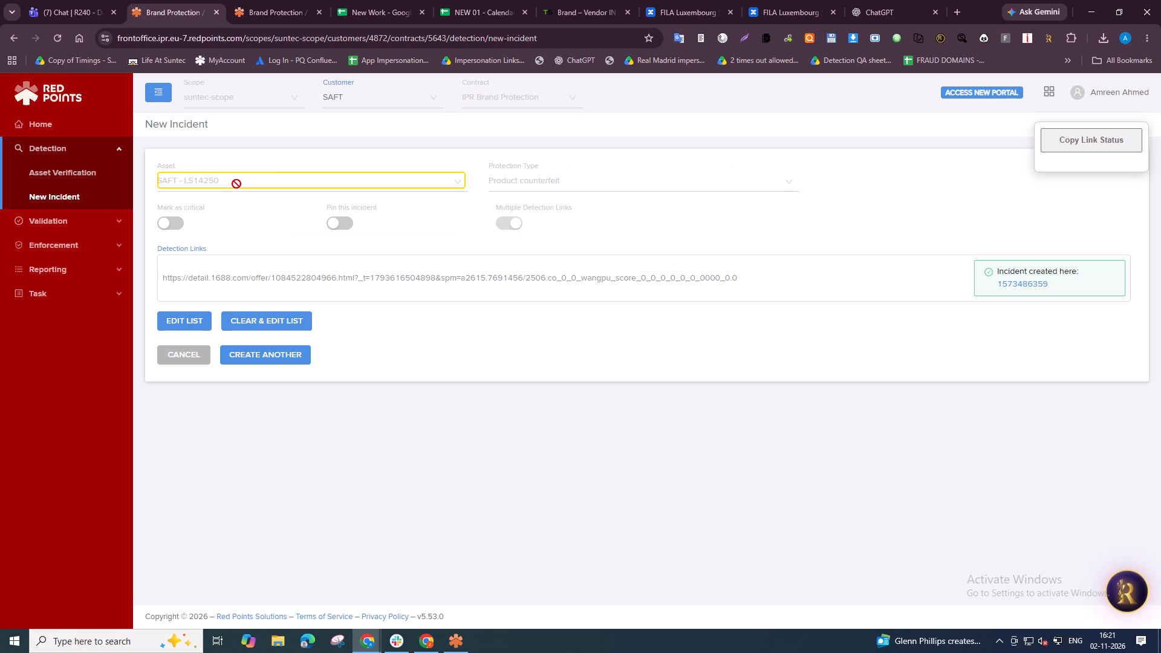
click(359, 0)
click(259, 234)
key(ctrl+v)
click(253, 284)
Copy the SAFT customer name from the incident form and return to the New Work sheet to record it.
click(102, 0)
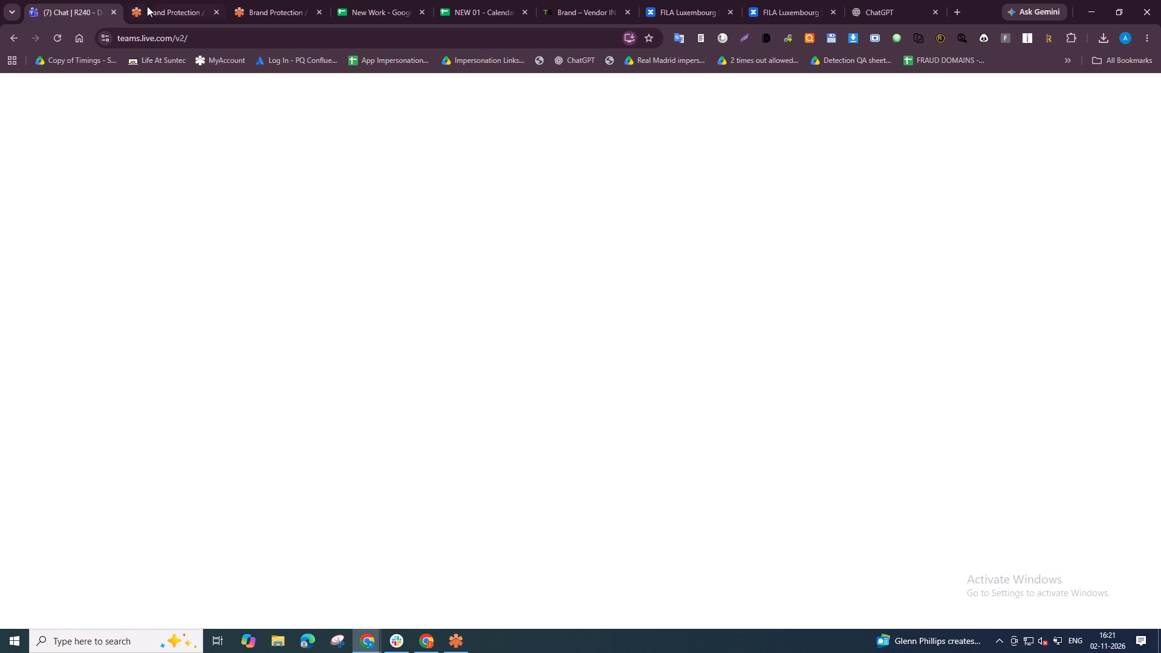
click(169, 0)
alt+click(339, 102)
click(392, 0)
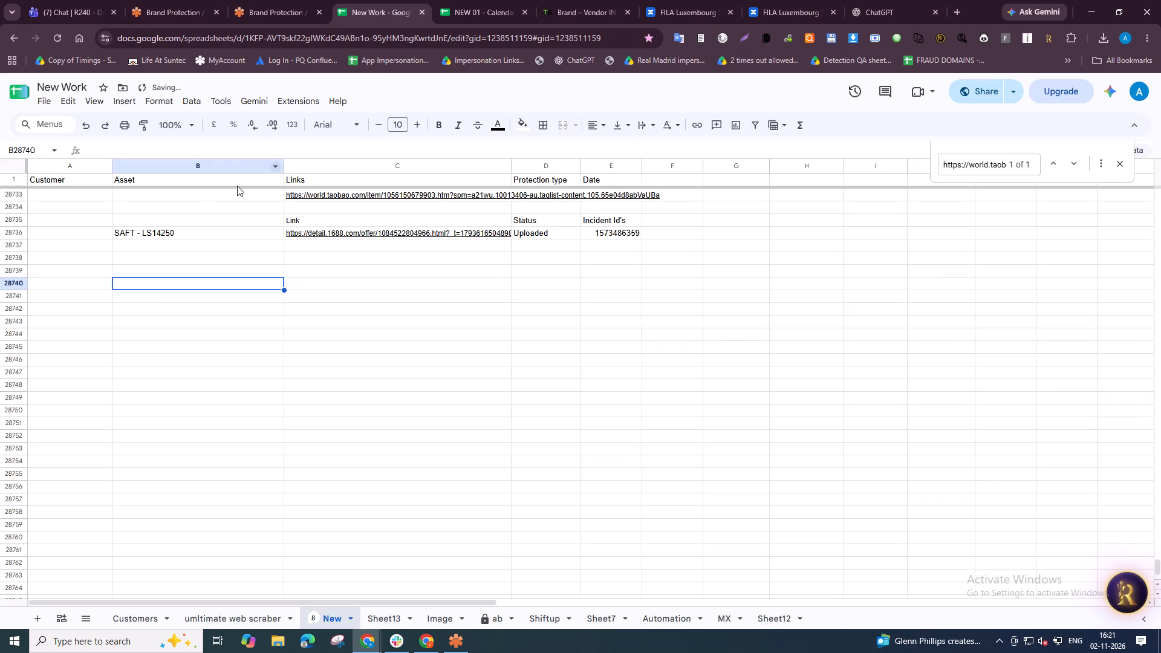
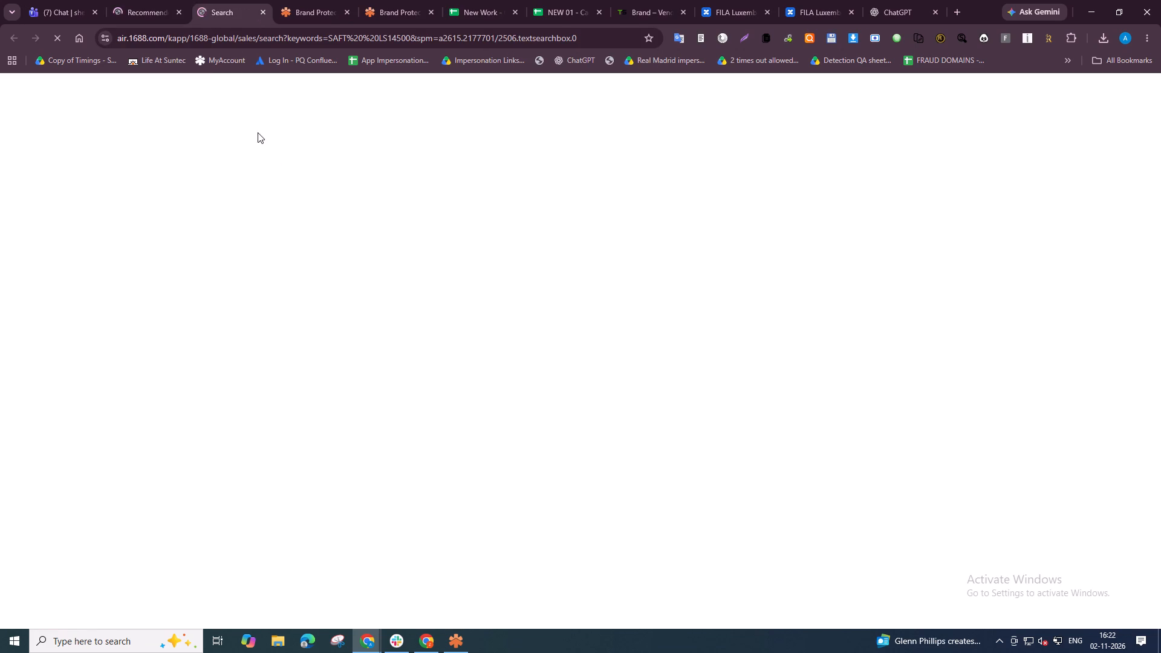
Close the leftover 1688 Recommended and Search pages opened beside the incident form.
click(178, 14)
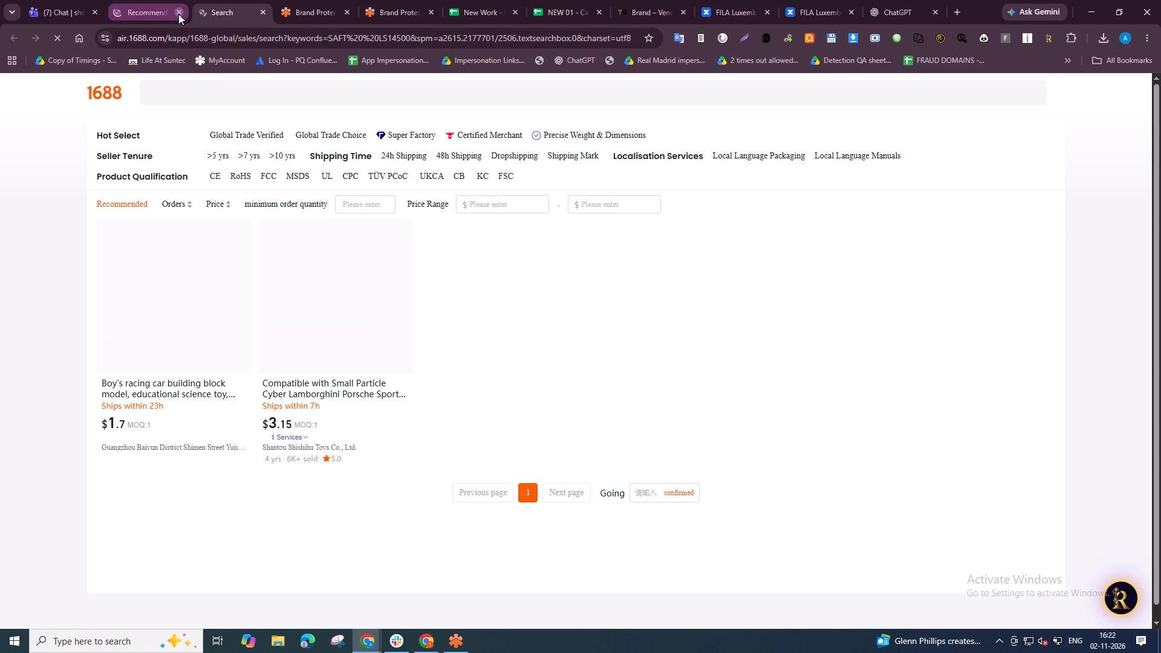
click(178, 14)
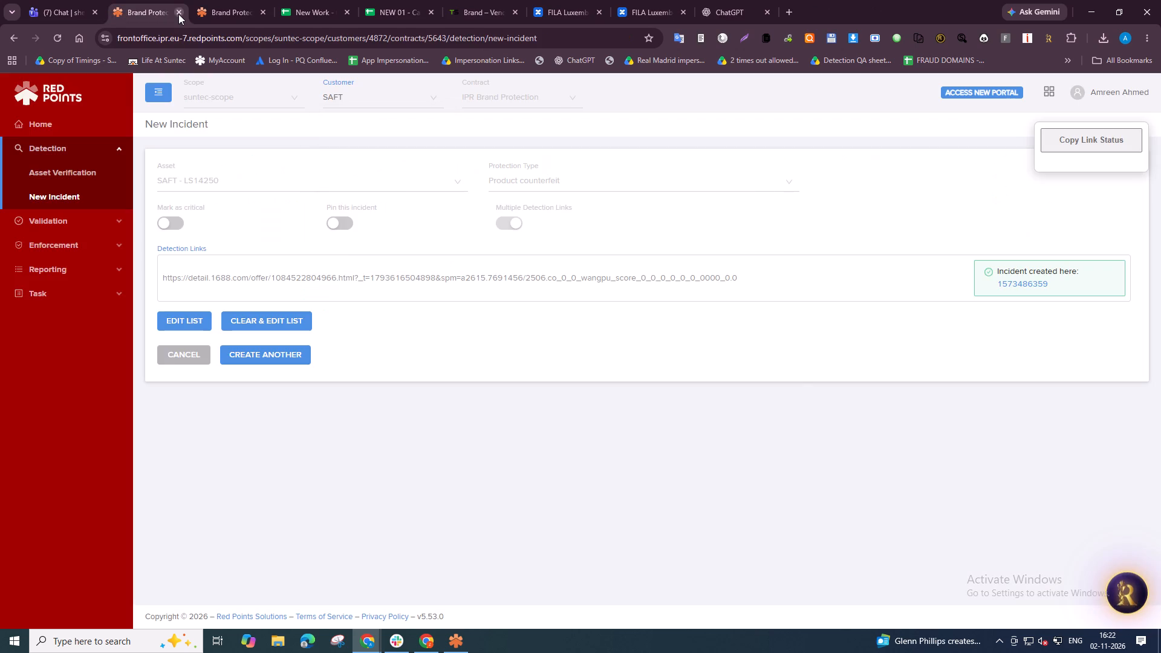
Close the already reported LSP17500-H product page to bring up the store's next listing, checking the New Work sheet.
click(292, 0)
key(alt+Tab)
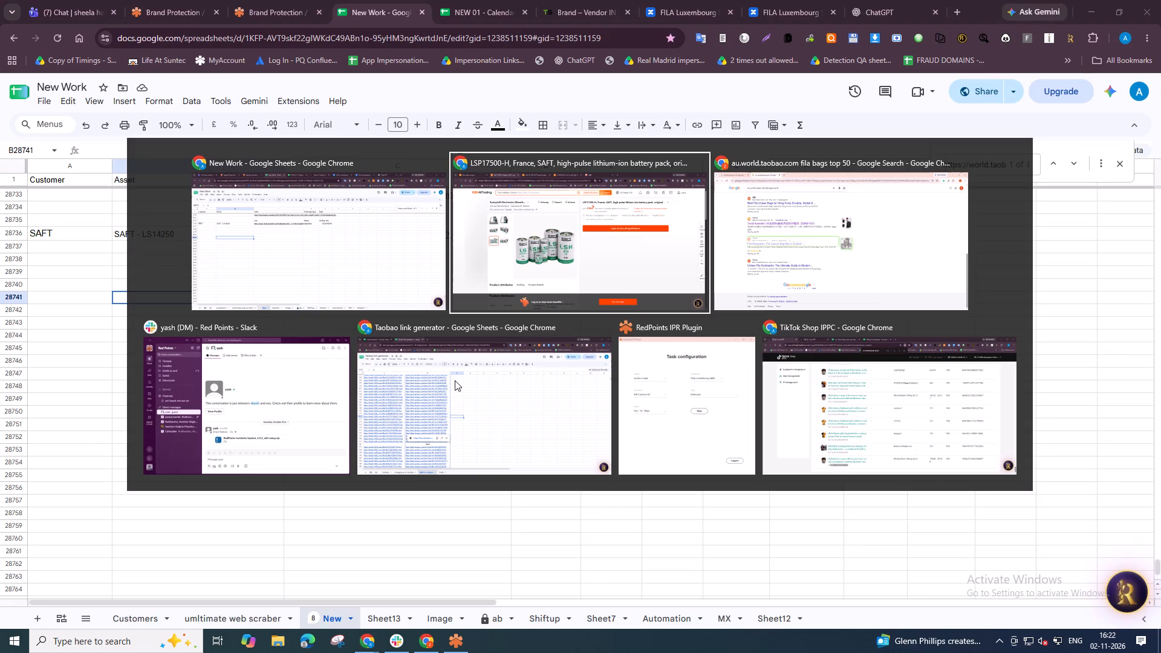
key(ctrl+w)
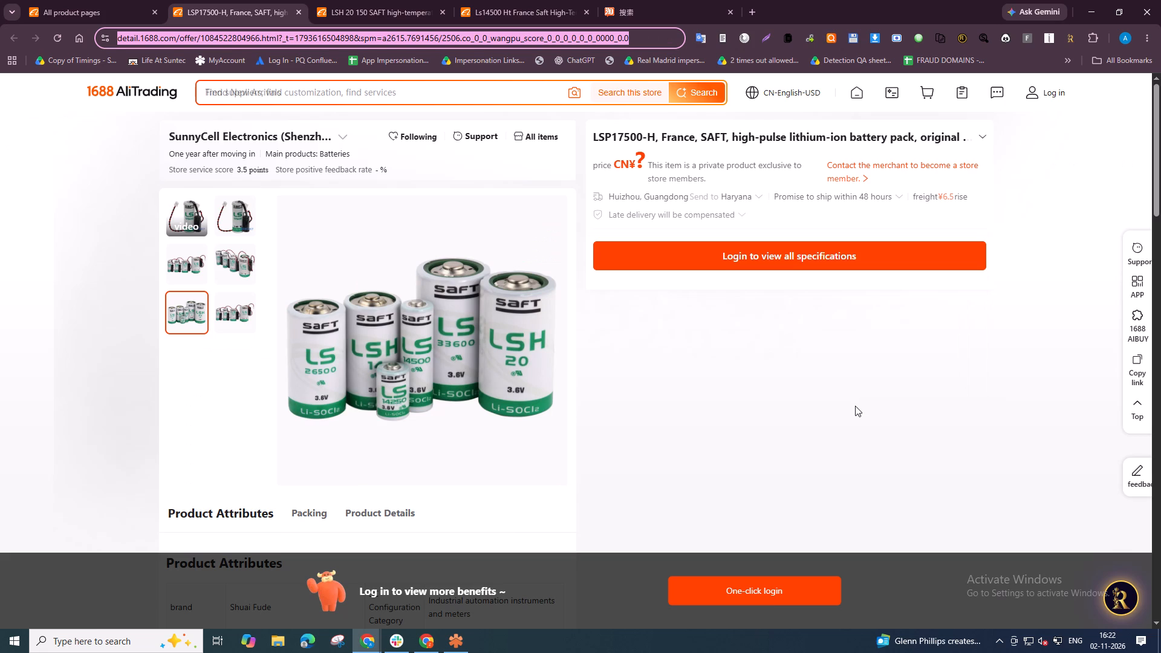
key(alt+Tab)
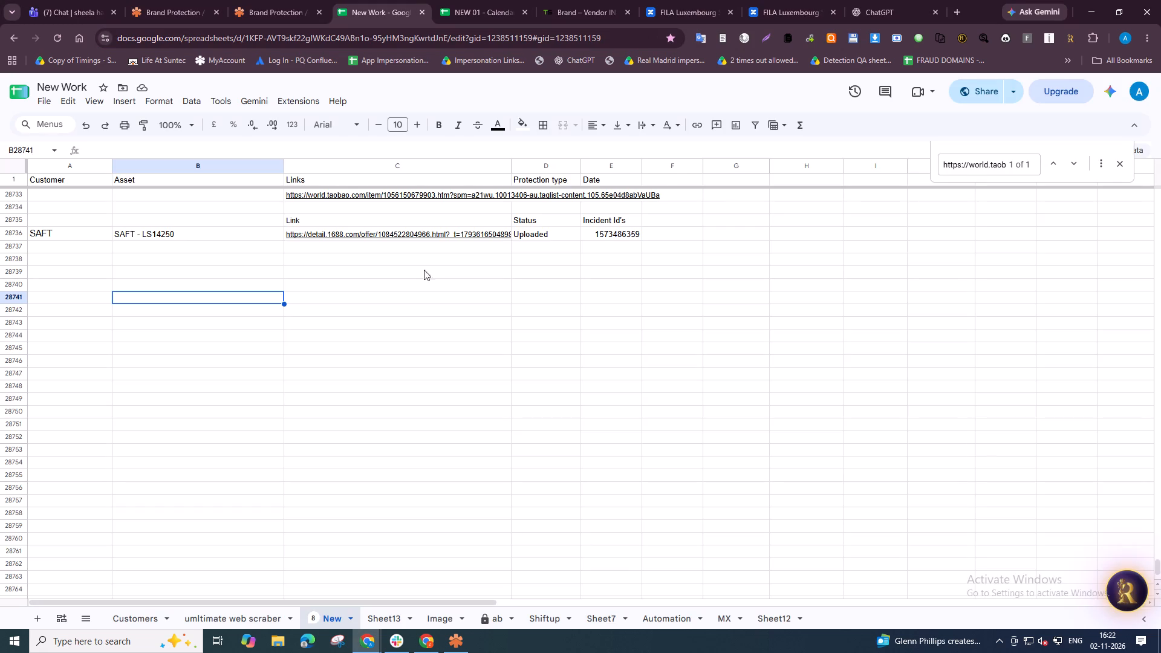
key(alt+Tab)
Examine the product images of the LSH 20 150 SAFT battery listing to judge which asset it matches.
click(231, 307)
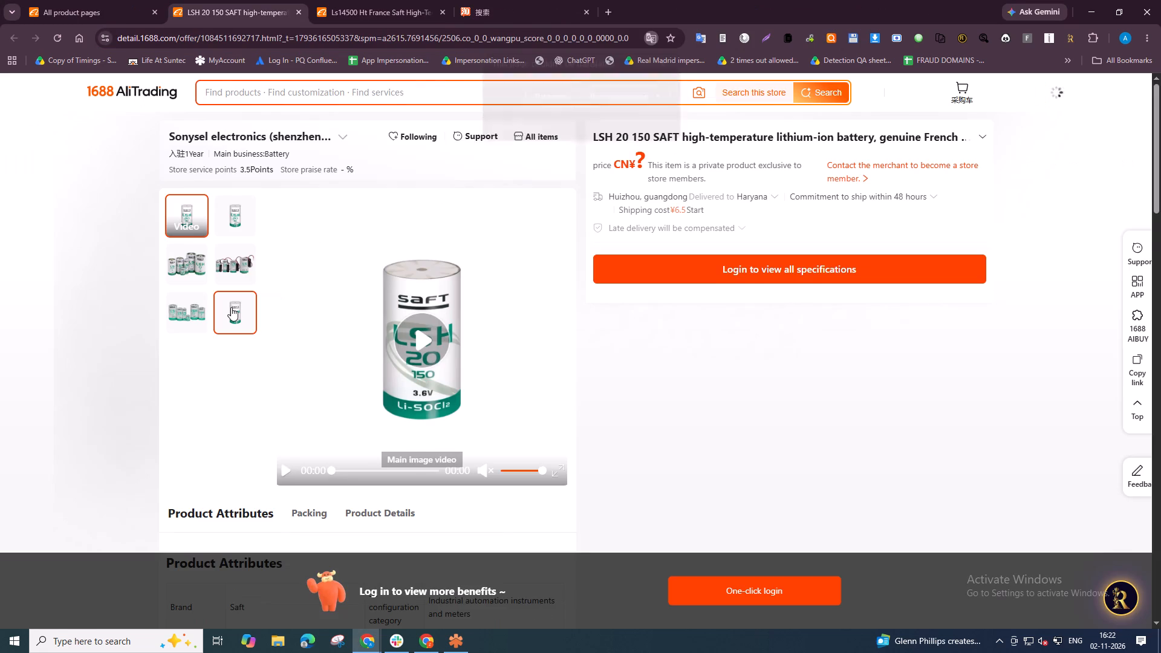
click(193, 294)
click(242, 261)
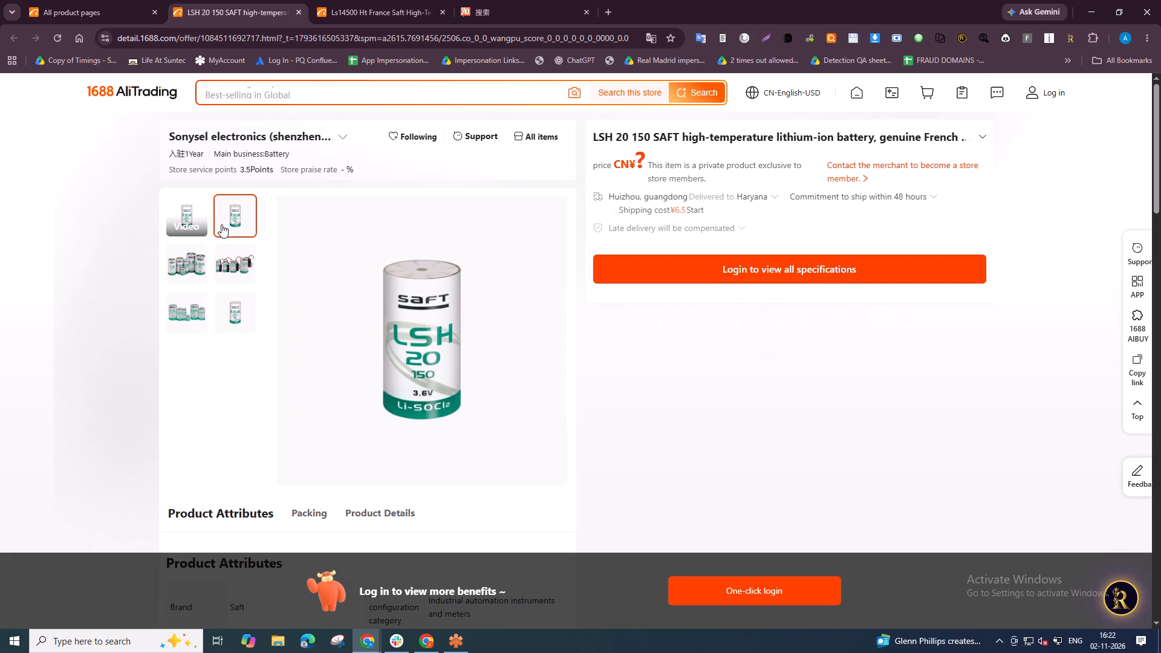
Switch to the open FILA Luxembourg Asset Validation Guide pages in Confluence.
key(alt+Tab)
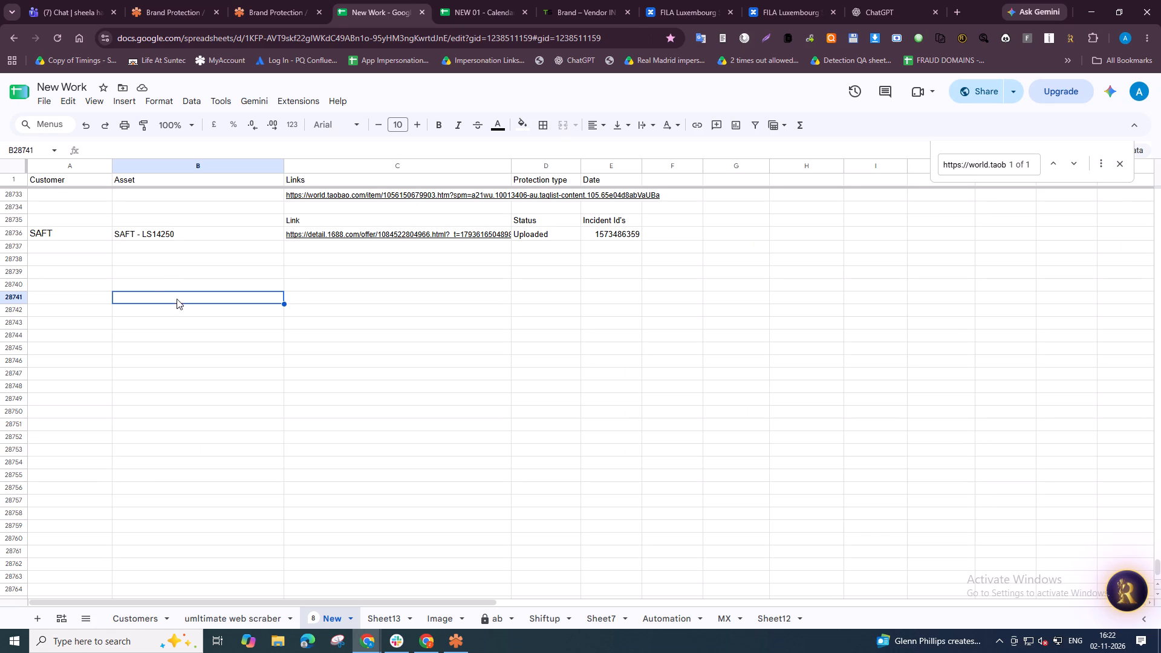
click(699, 0)
click(784, 0)
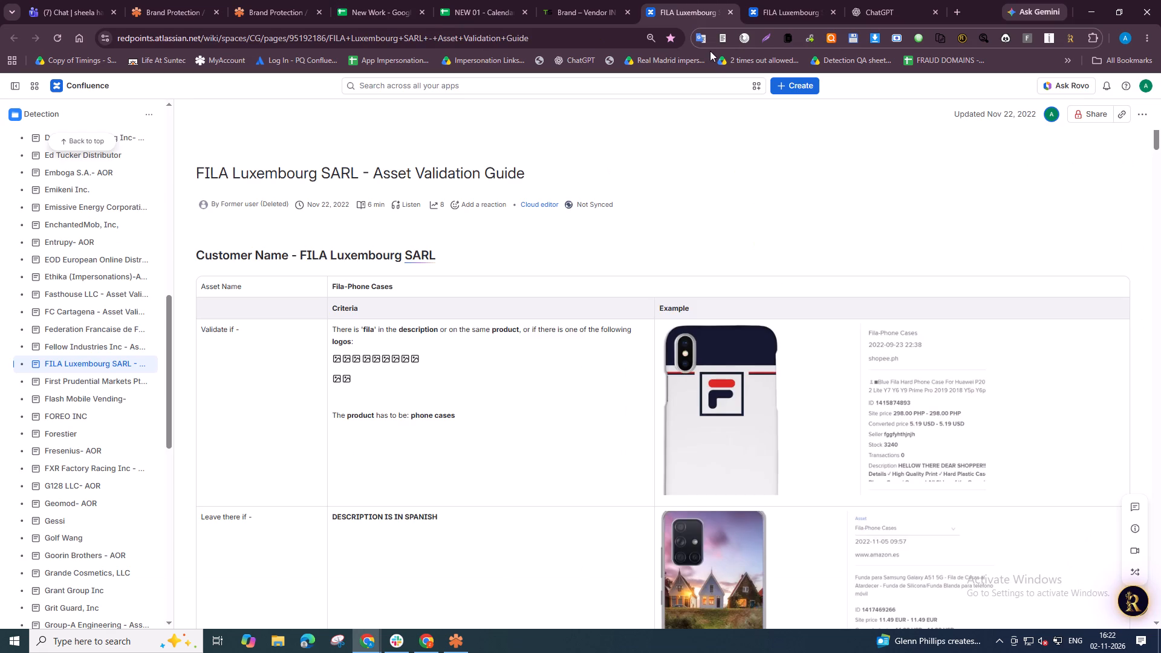
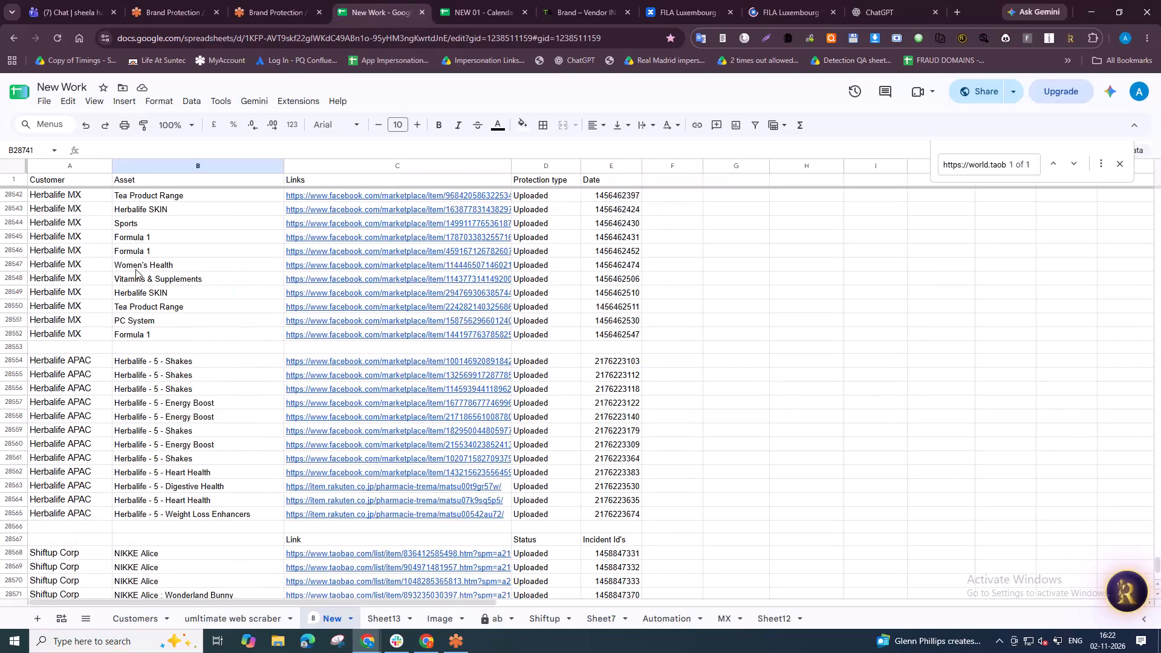
Reset the incident form and set its asset to SAFT - LSH20, copying the asset name from the New Work sheet.
scroll(135, 269, down, 6)
scroll(169, 317, down, 3)
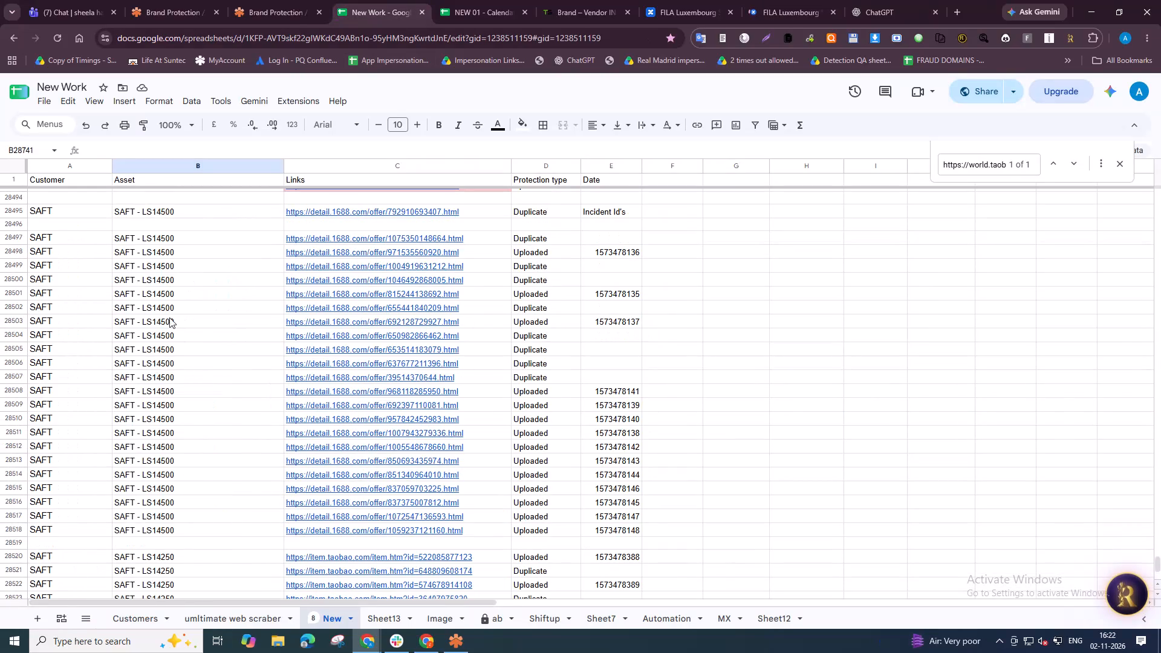
scroll(169, 317, down, 2)
click(146, 417)
key(ctrl+c)
click(166, 0)
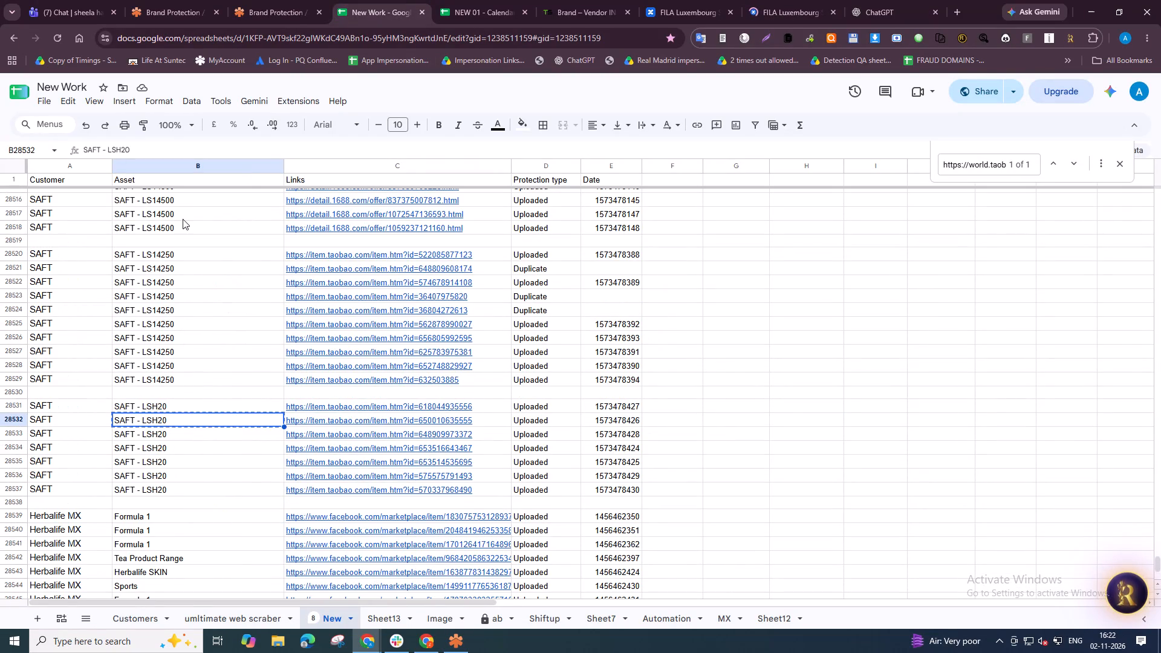
click(270, 314)
click(221, 180)
key(ctrl+v)
click(220, 206)
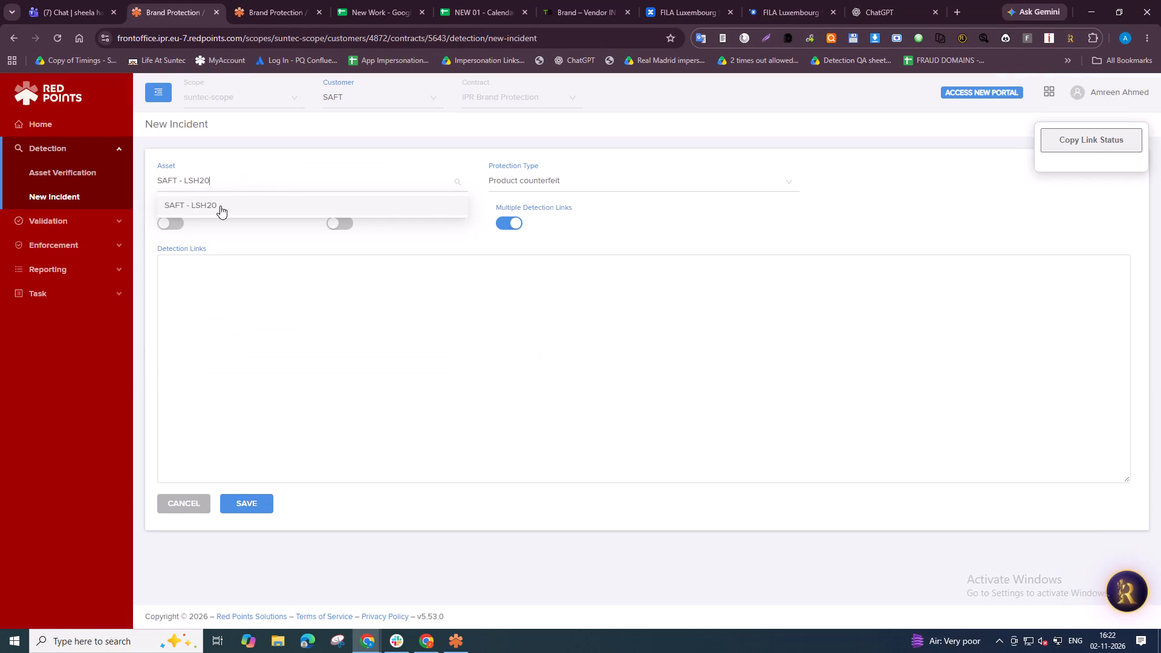
Submit the 1688 link of the LSH 20 150 battery listing as a Product counterfeit incident.
click(235, 307)
key(alt+Tab)
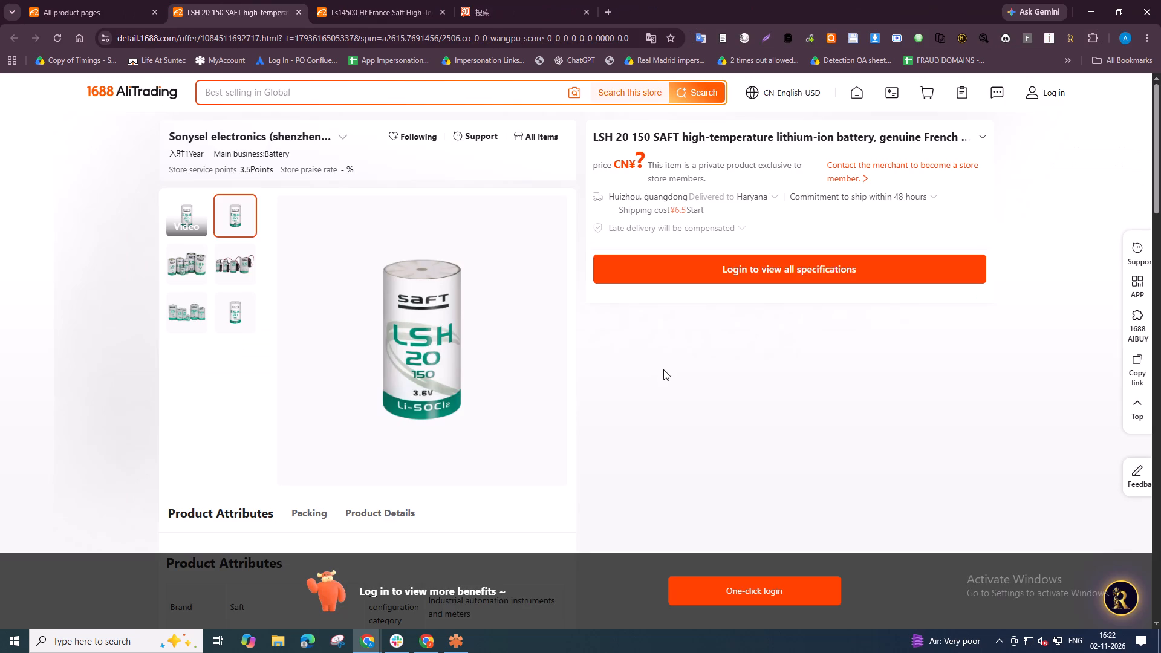
key(alt+Tab)
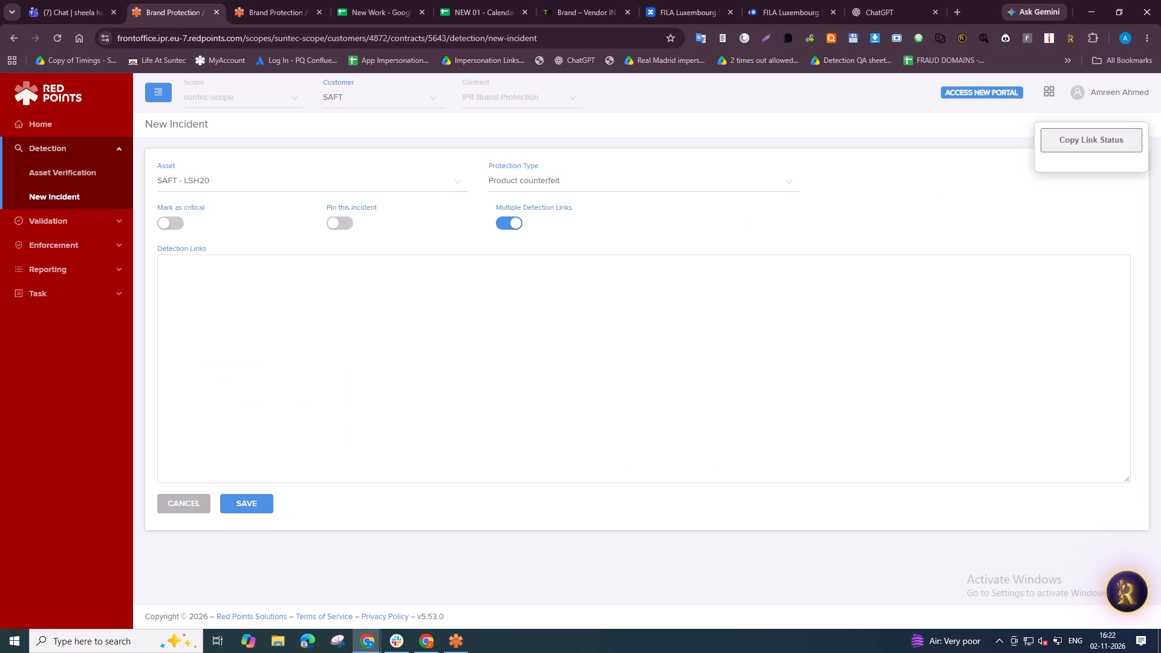
key(alt+Tab)
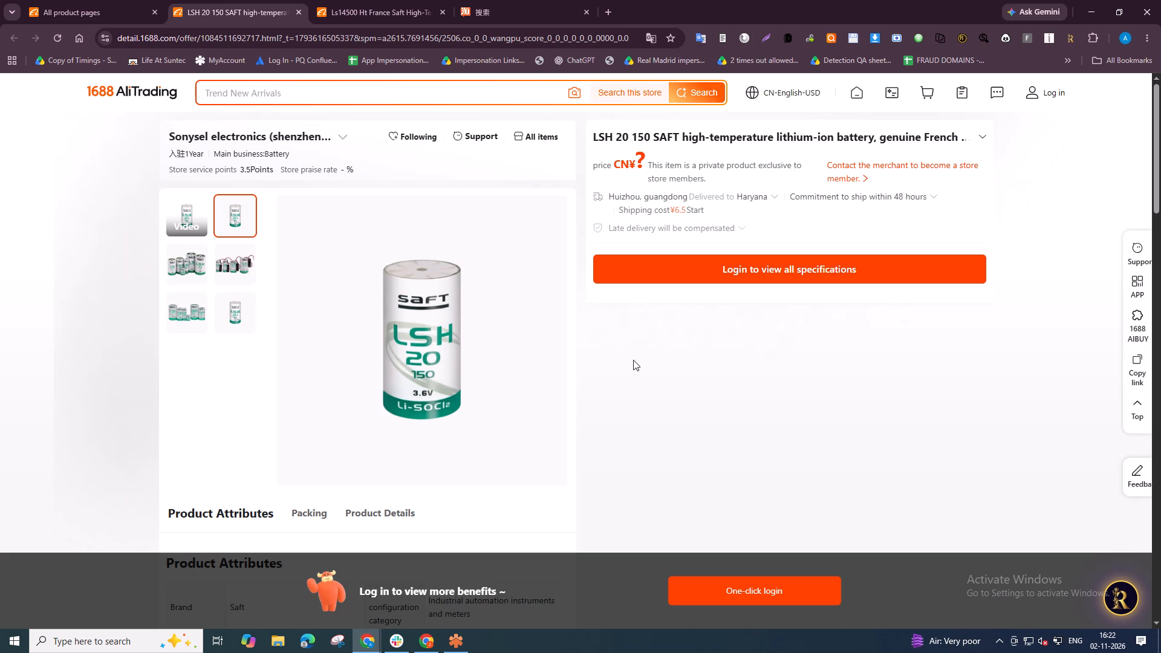
click(388, 37)
key(ctrl+a)
key(ctrl+c)
key(ctrl+c)
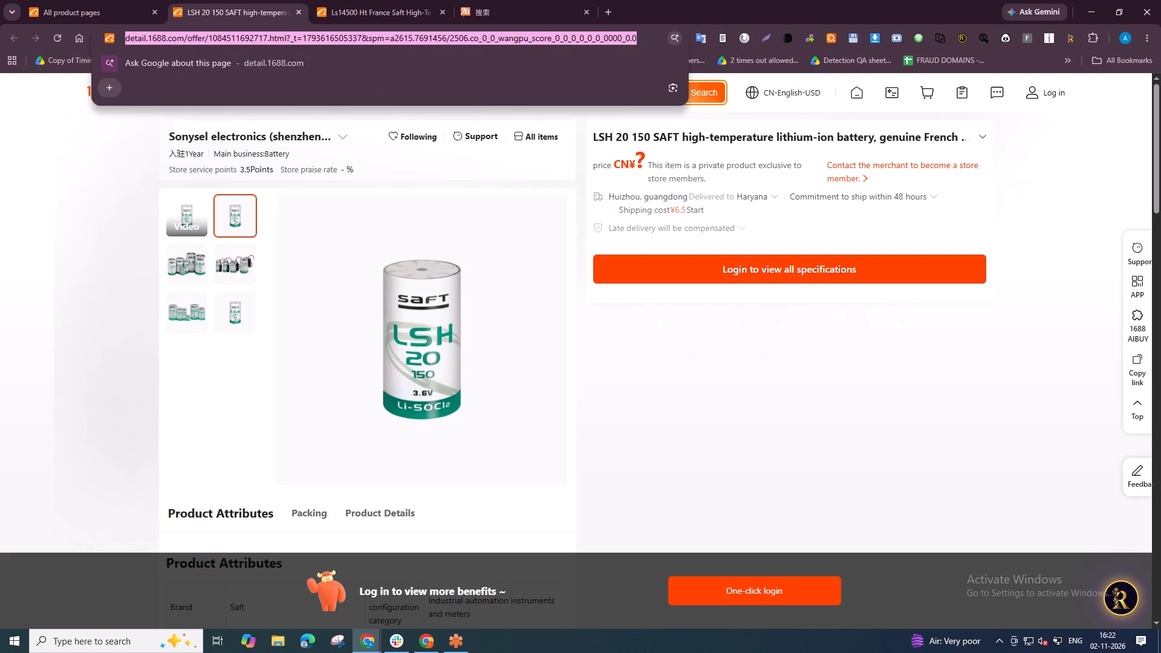
key(ctrl+c)
key(ctrl+c)
key(alt+Tab)
click(283, 314)
key(ctrl+v)
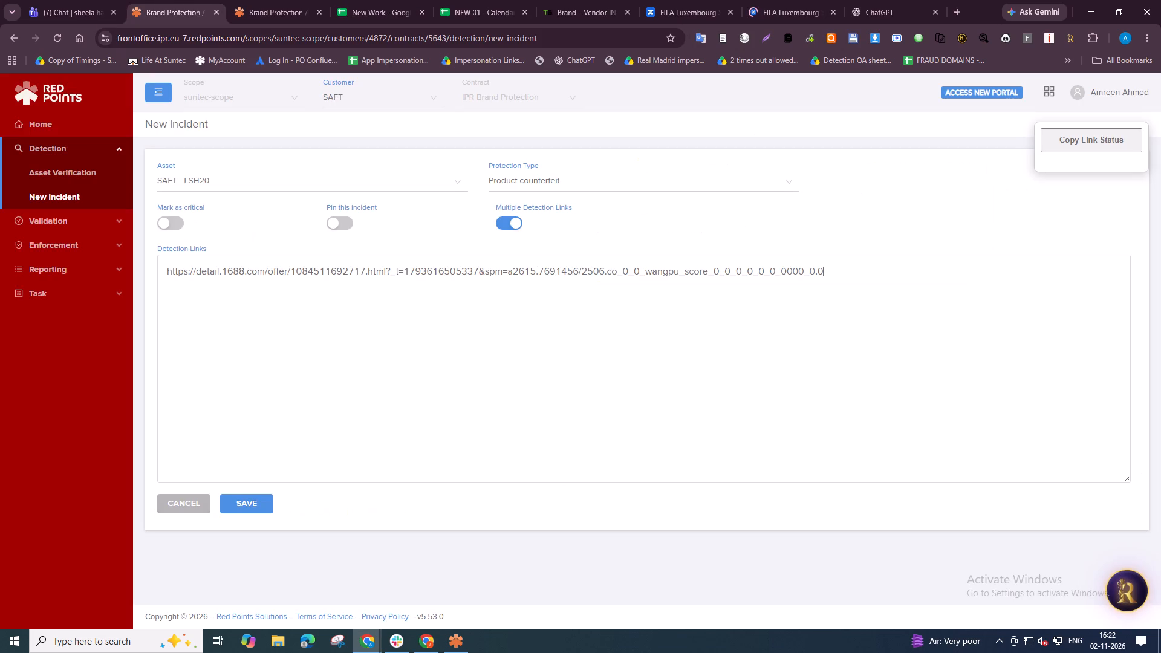
click(260, 498)
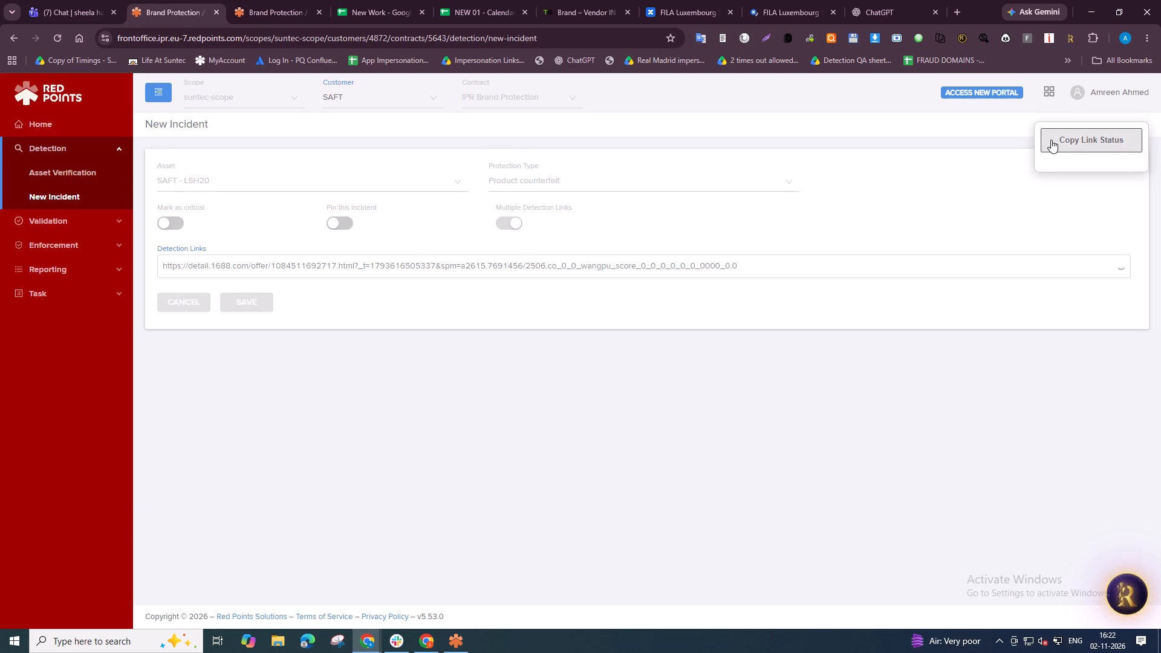
Paste the new incident's link status into an empty area of New Work and add the asset SAFT - LSH20 beside it.
click(1052, 140)
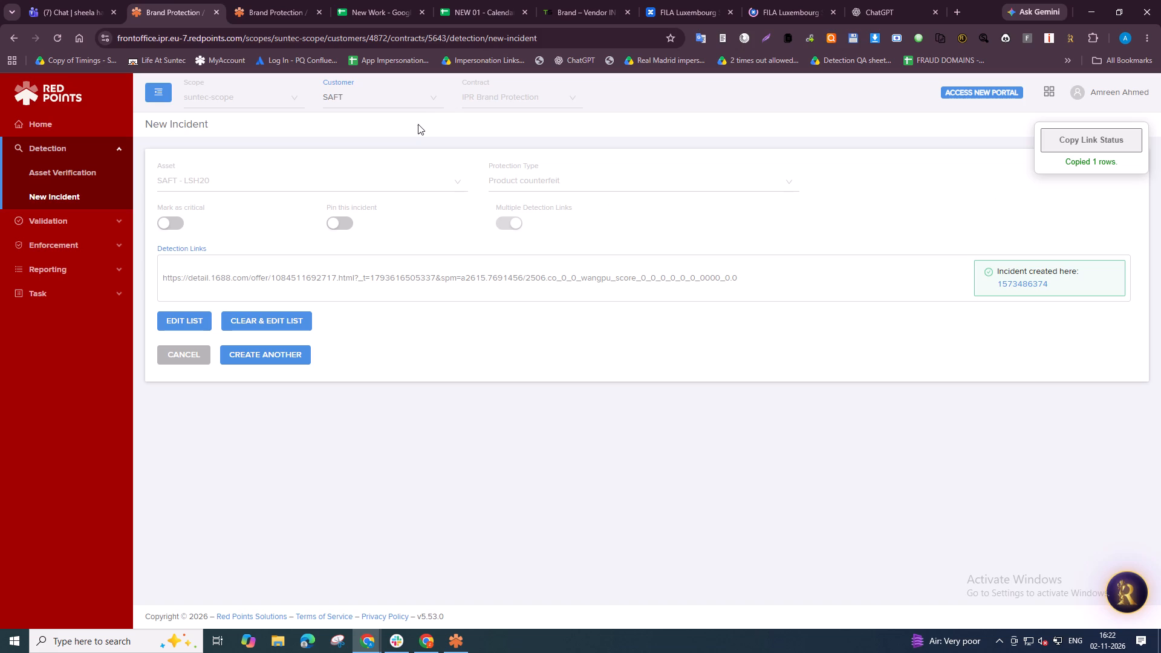
click(398, 0)
scroll(385, 421, down, 20)
scroll(385, 421, down, 12)
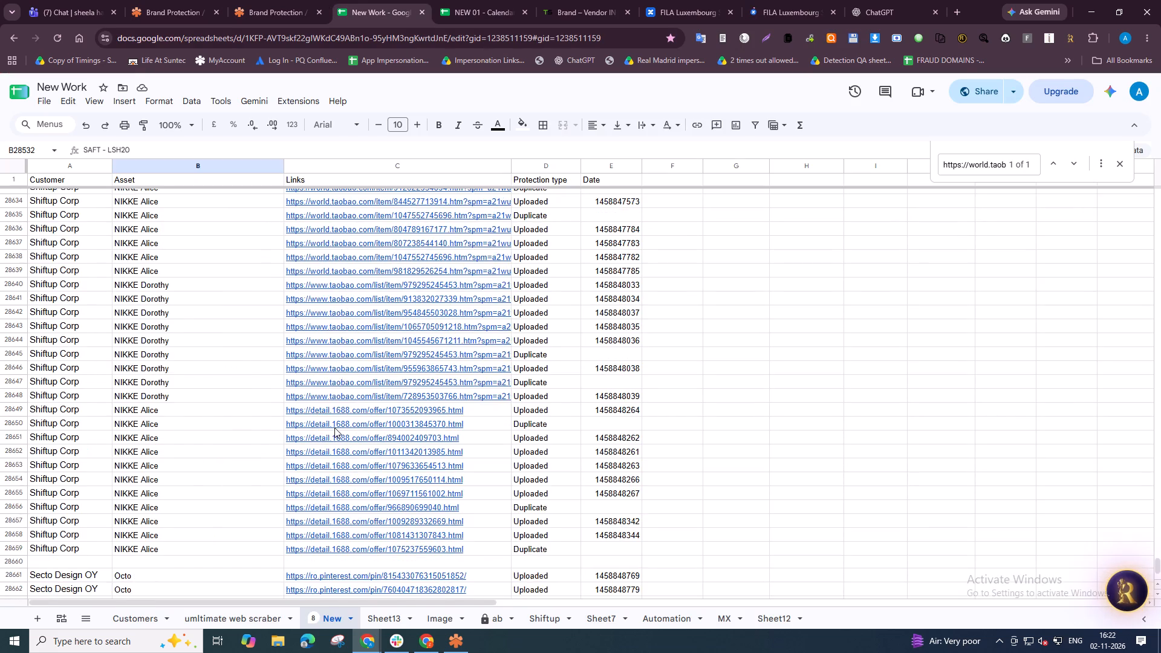
scroll(334, 427, down, 20)
scroll(348, 418, up, 4)
click(350, 393)
key(ctrl+v)
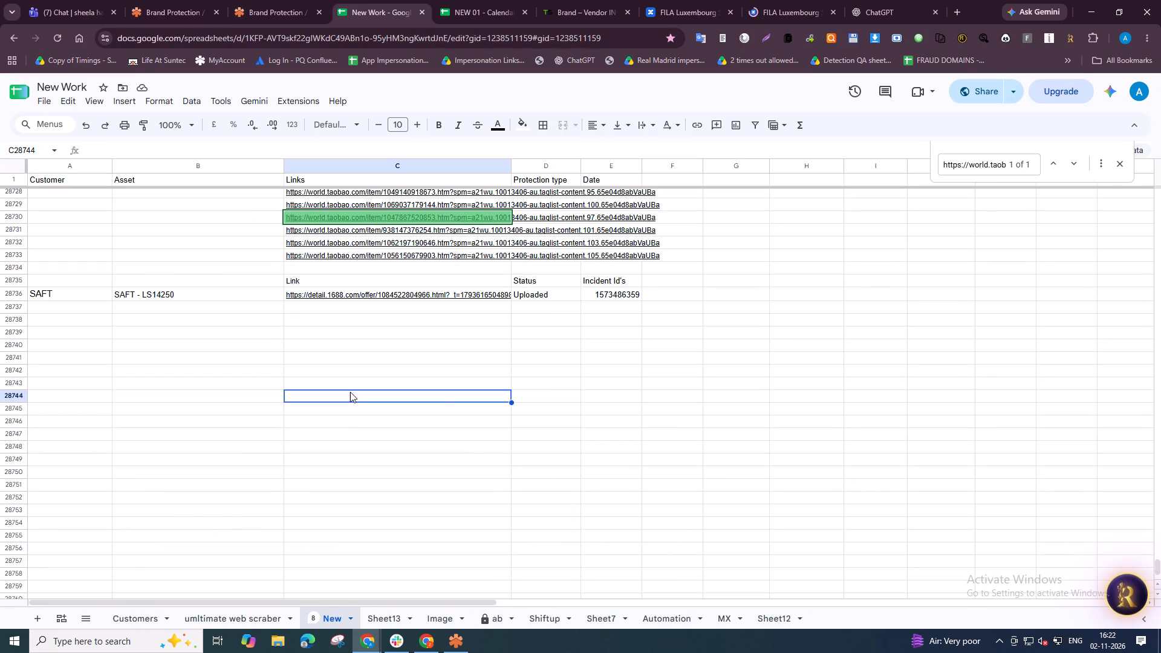
click(193, 0)
alt+click(230, 184)
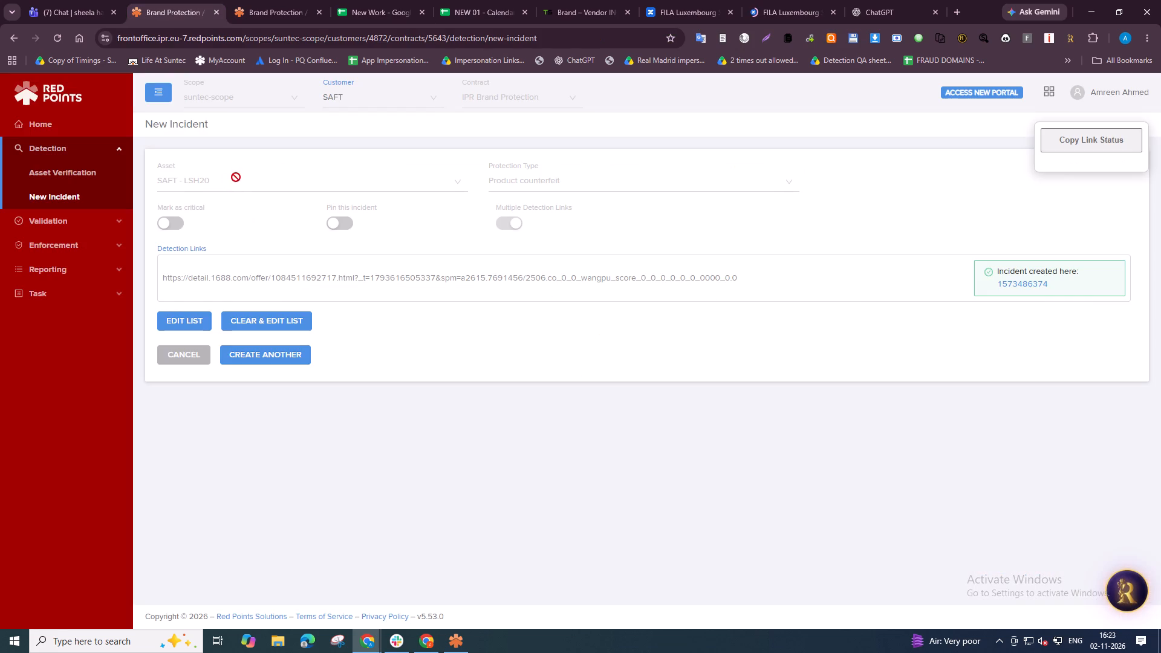
click(405, 0)
click(257, 412)
key(ctrl+v)
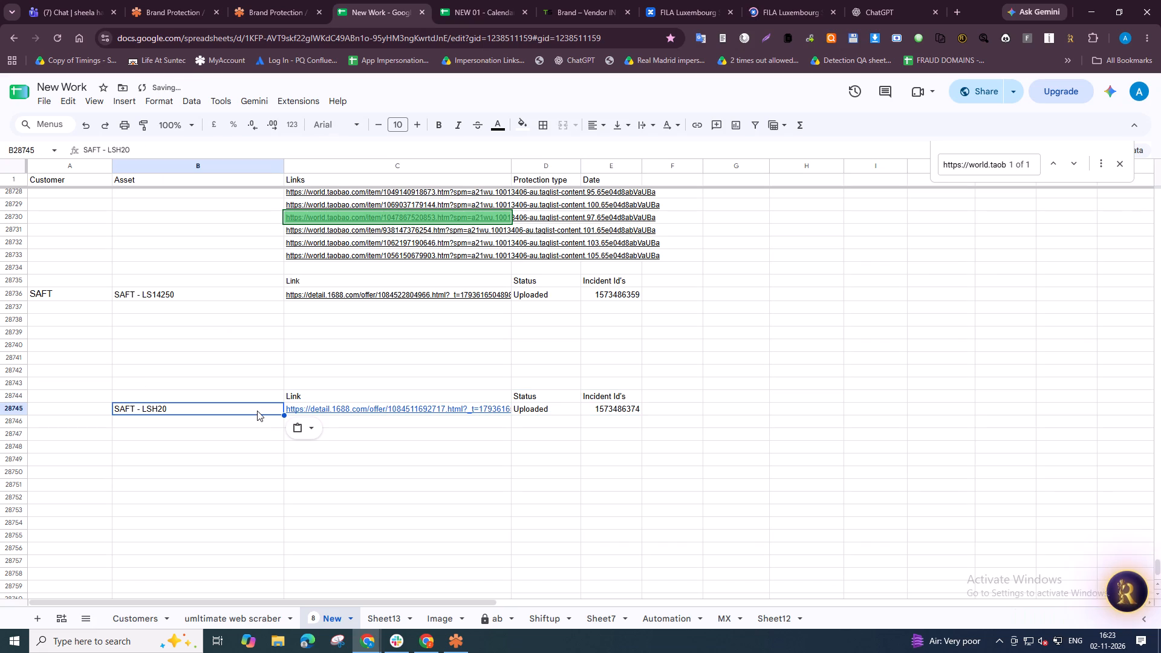
Move the SAFT - LSH20 entry directly below the SAFT - LS14250 row and fill in SAFT as its customer.
key(ctrl+shift+Right)
key(ctrl+x)
key(ctrl+Up)
key(ctrl+Up)
key(Down)
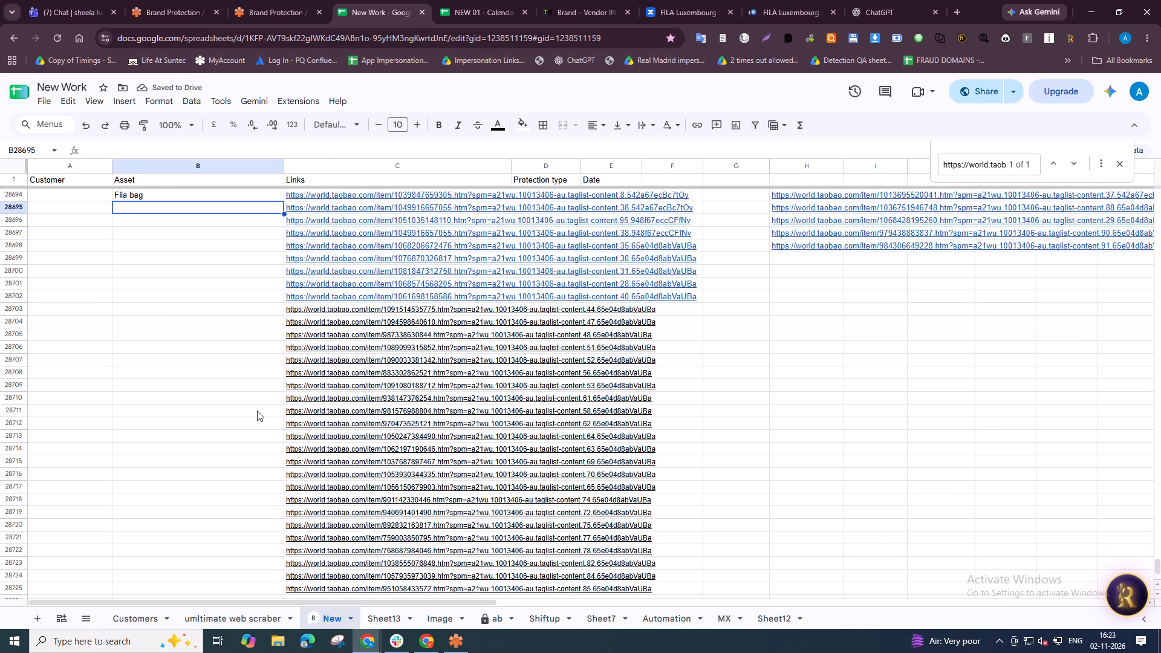
key(ctrl+Down)
key(Down)
key(ctrl+v)
key(Left)
key(ctrl+d)
Close the reported LSH 20 150 product page and copy the link of the LS14500 HT listing.
key(alt+Tab)
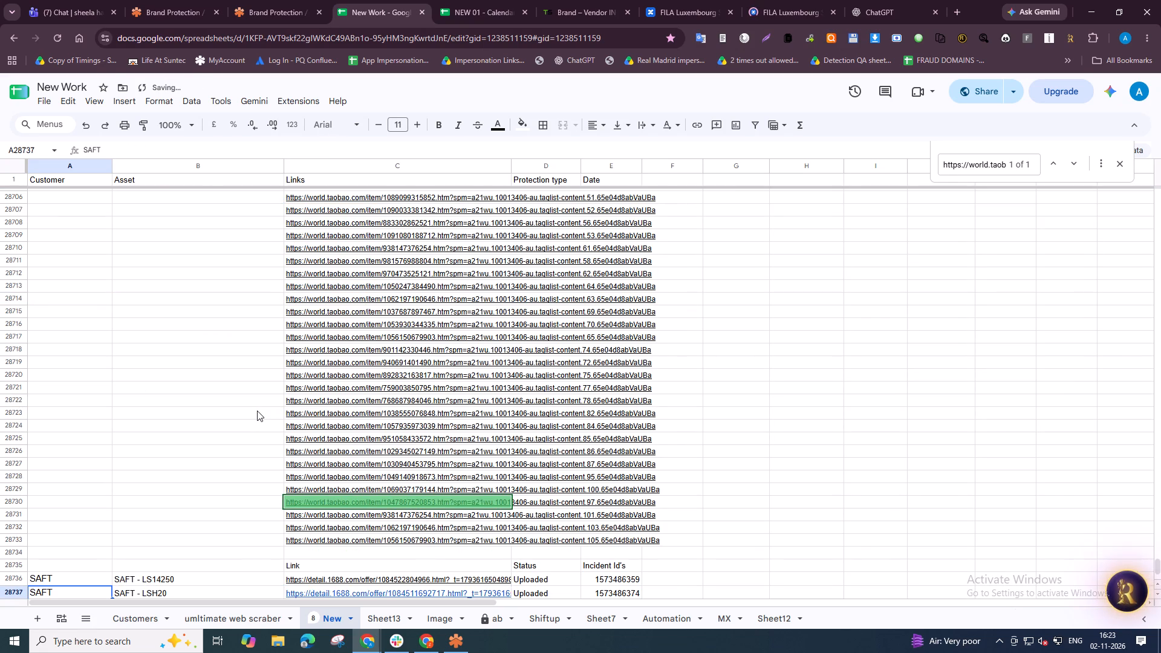
key(ctrl+w)
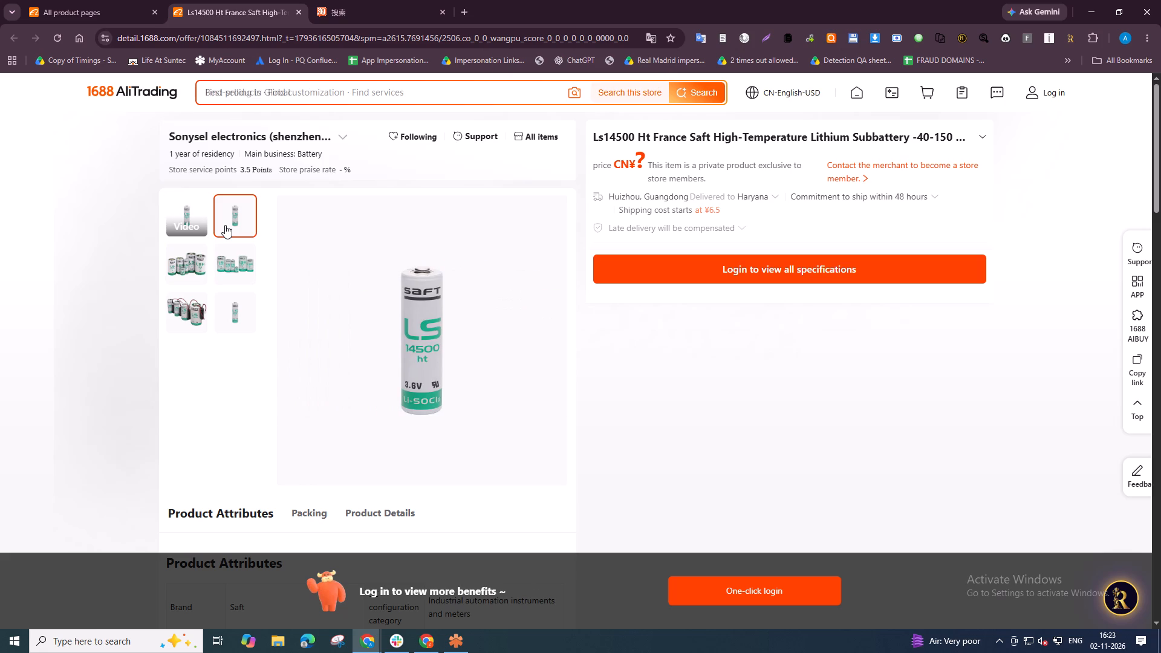
click(233, 36)
key(ctrl+a)
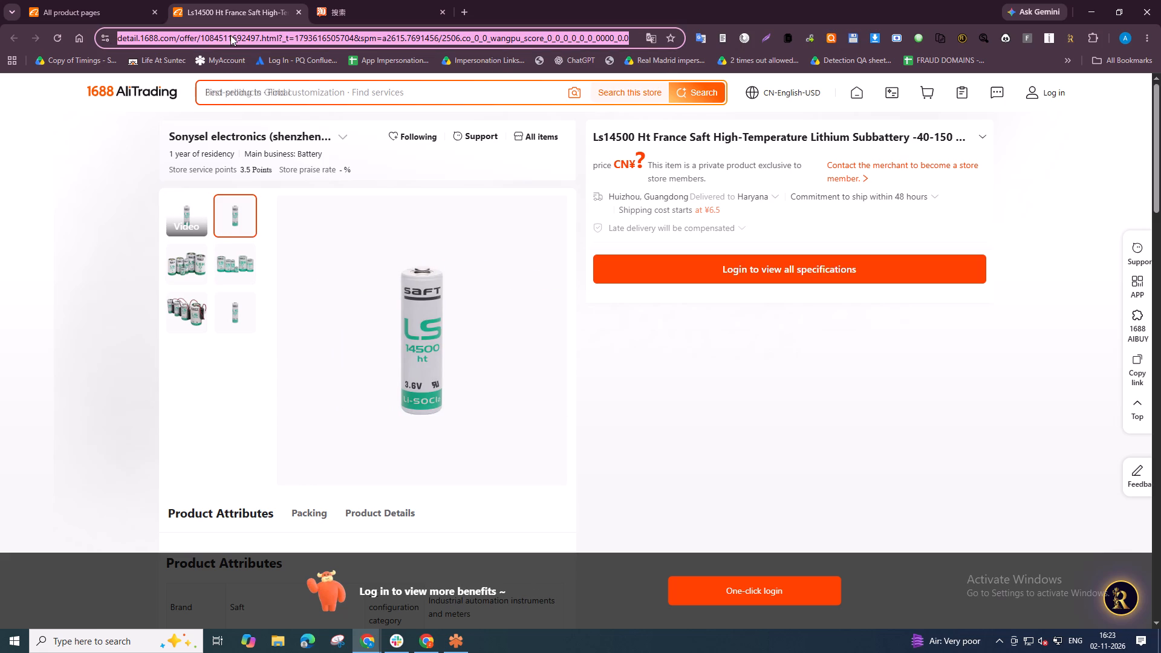
key(ctrl+c)
key(ctrl+c)
key(ctrl+c)
key(ctrl+c)
key(alt+Tab)
Submit the copied LS14500 HT listing link as a Product counterfeit incident under the asset SAFT - LS14500.
click(158, 0)
click(249, 328)
click(216, 188)
text(145)
click(306, 206)
click(272, 339)
key(ctrl+v)
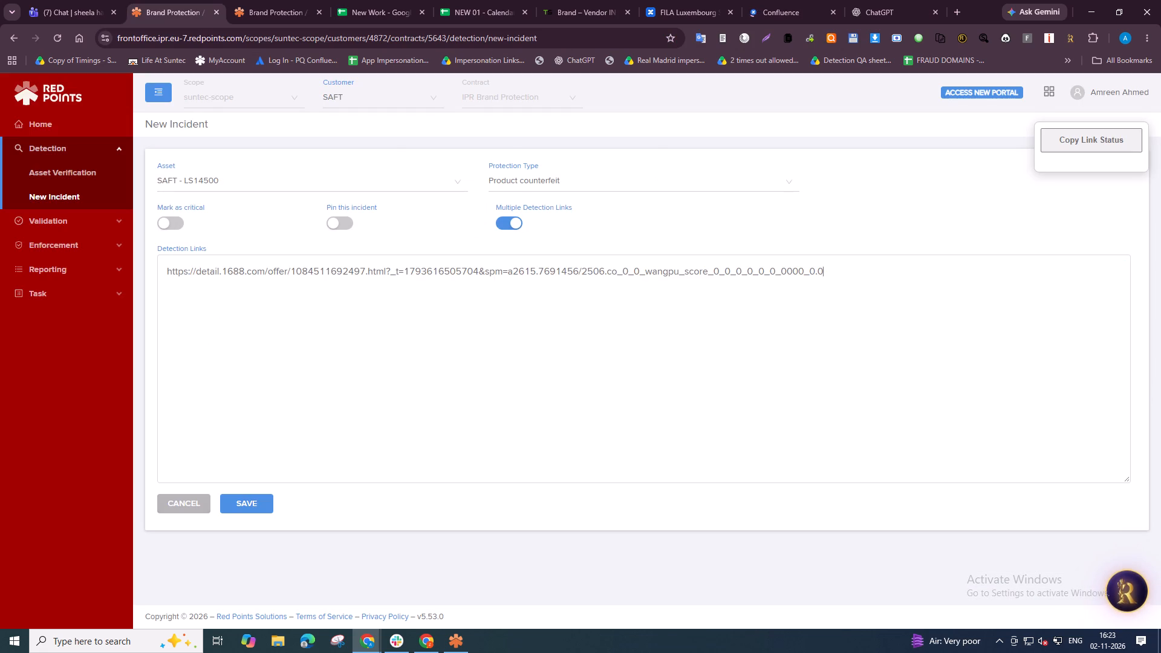
key(alt+Tab)
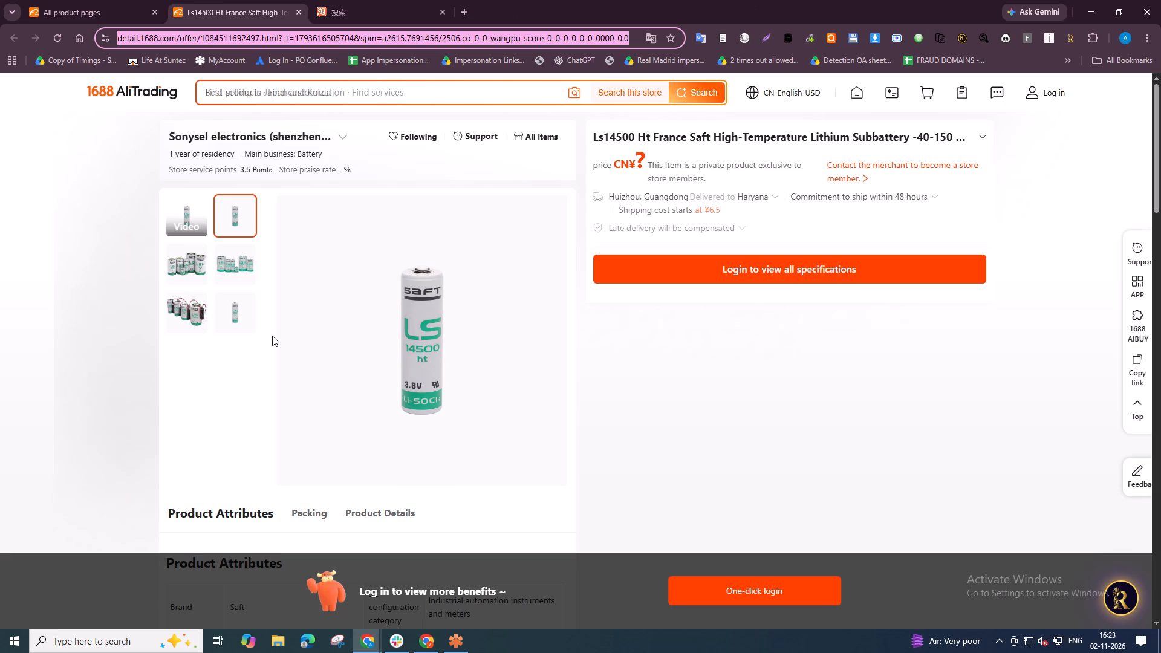
key(alt+Tab)
click(266, 502)
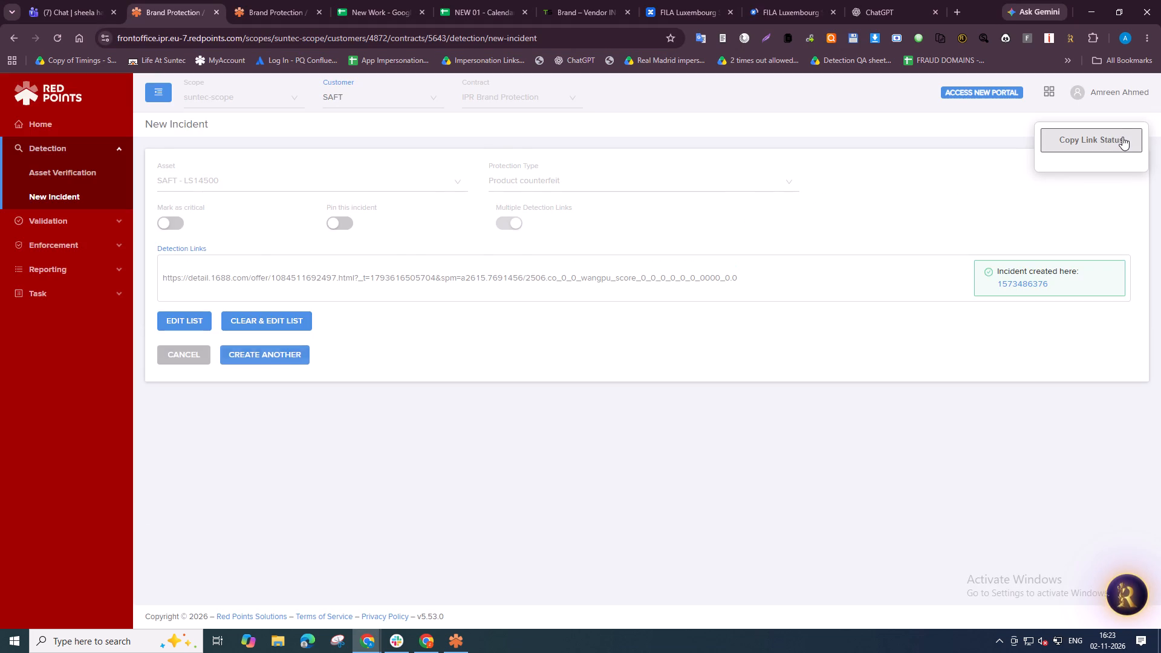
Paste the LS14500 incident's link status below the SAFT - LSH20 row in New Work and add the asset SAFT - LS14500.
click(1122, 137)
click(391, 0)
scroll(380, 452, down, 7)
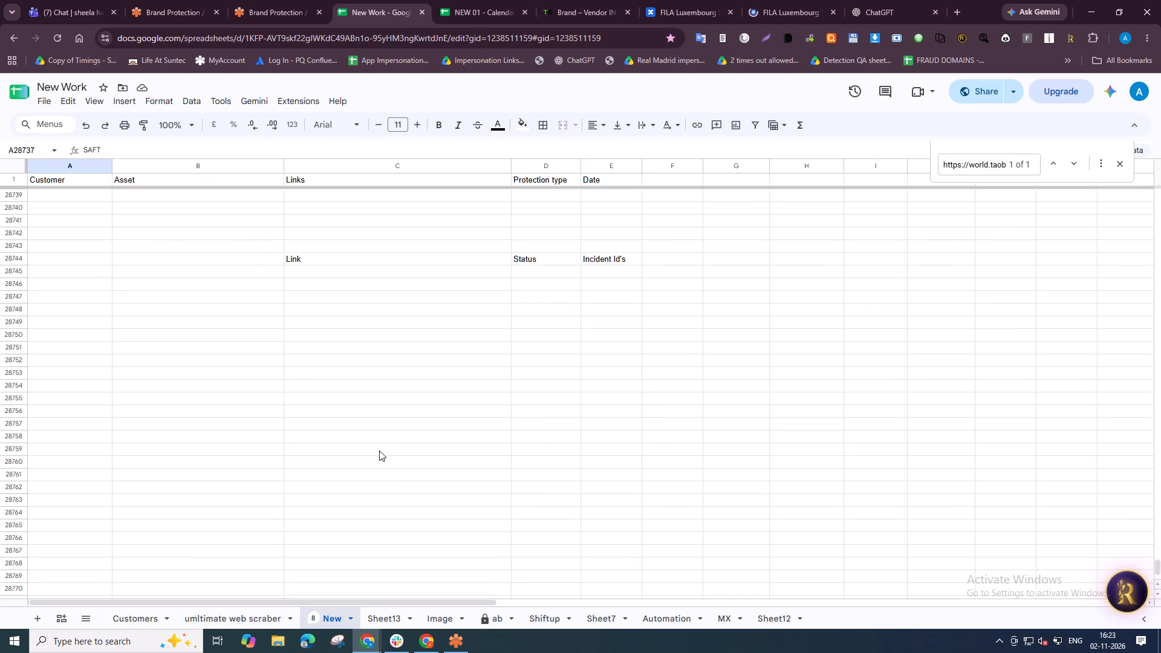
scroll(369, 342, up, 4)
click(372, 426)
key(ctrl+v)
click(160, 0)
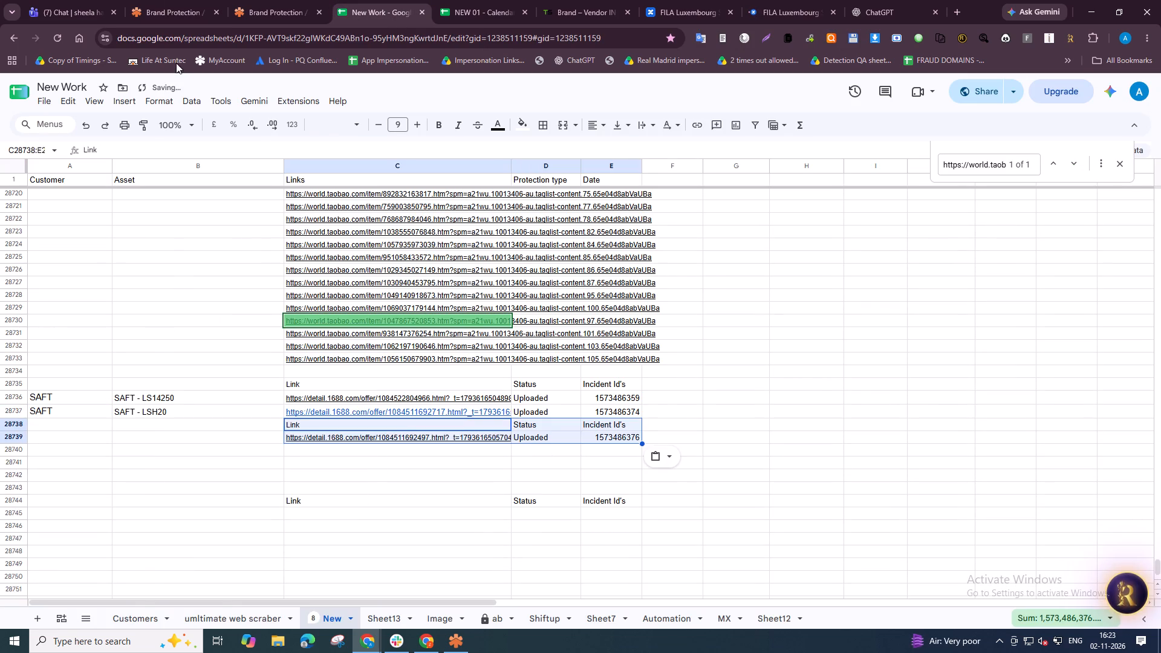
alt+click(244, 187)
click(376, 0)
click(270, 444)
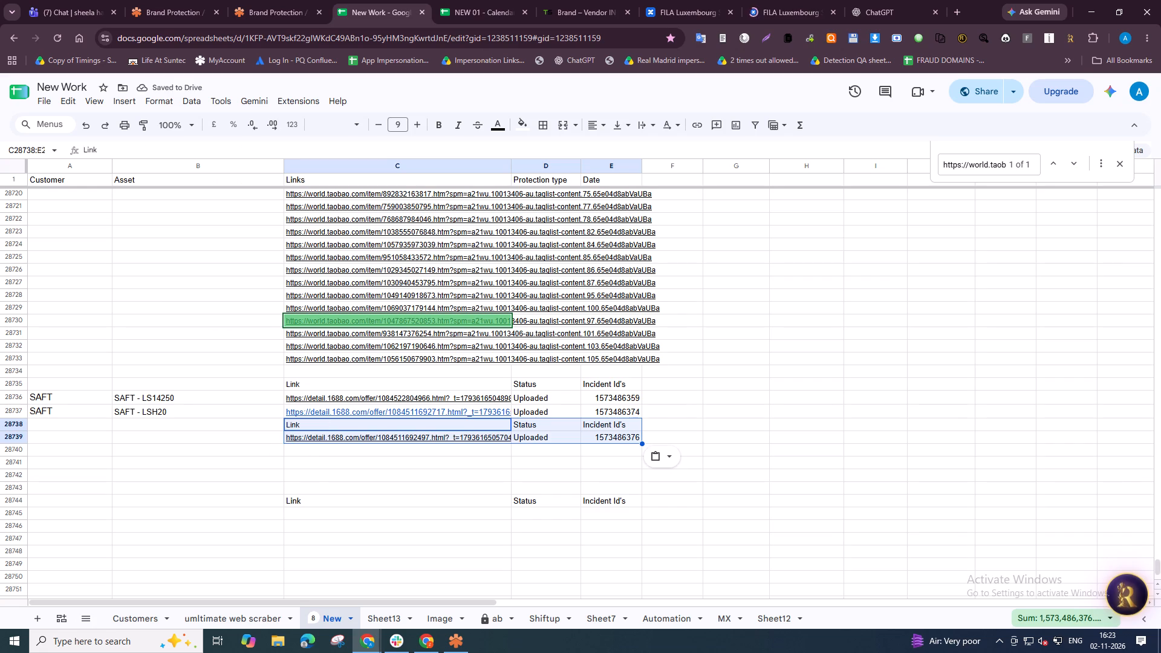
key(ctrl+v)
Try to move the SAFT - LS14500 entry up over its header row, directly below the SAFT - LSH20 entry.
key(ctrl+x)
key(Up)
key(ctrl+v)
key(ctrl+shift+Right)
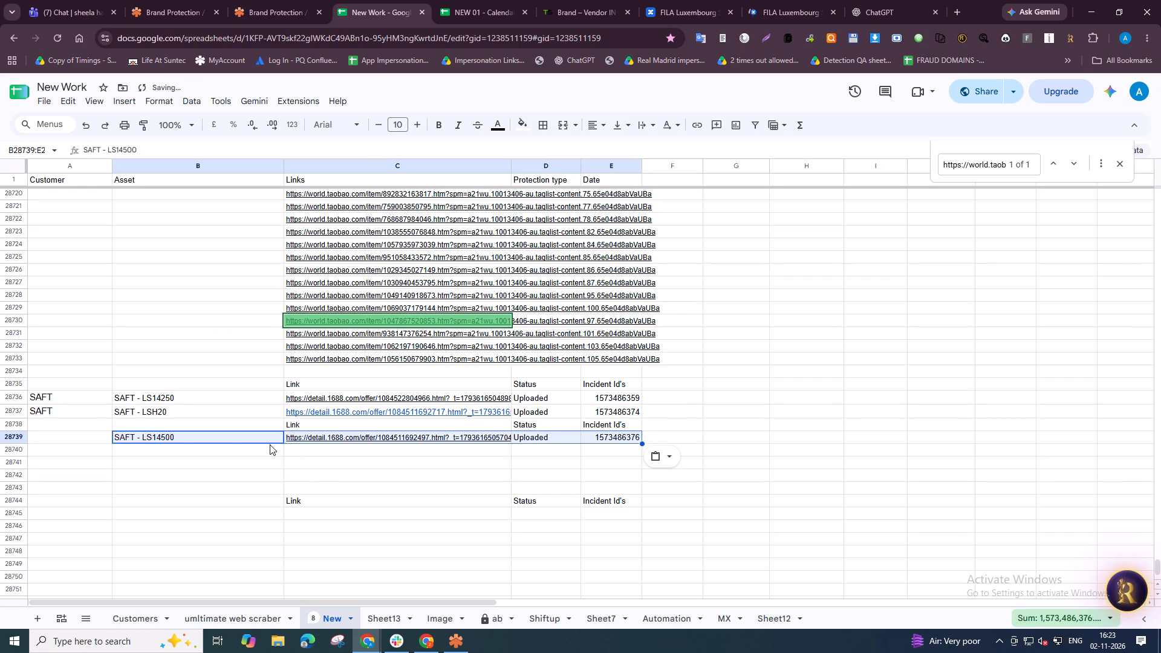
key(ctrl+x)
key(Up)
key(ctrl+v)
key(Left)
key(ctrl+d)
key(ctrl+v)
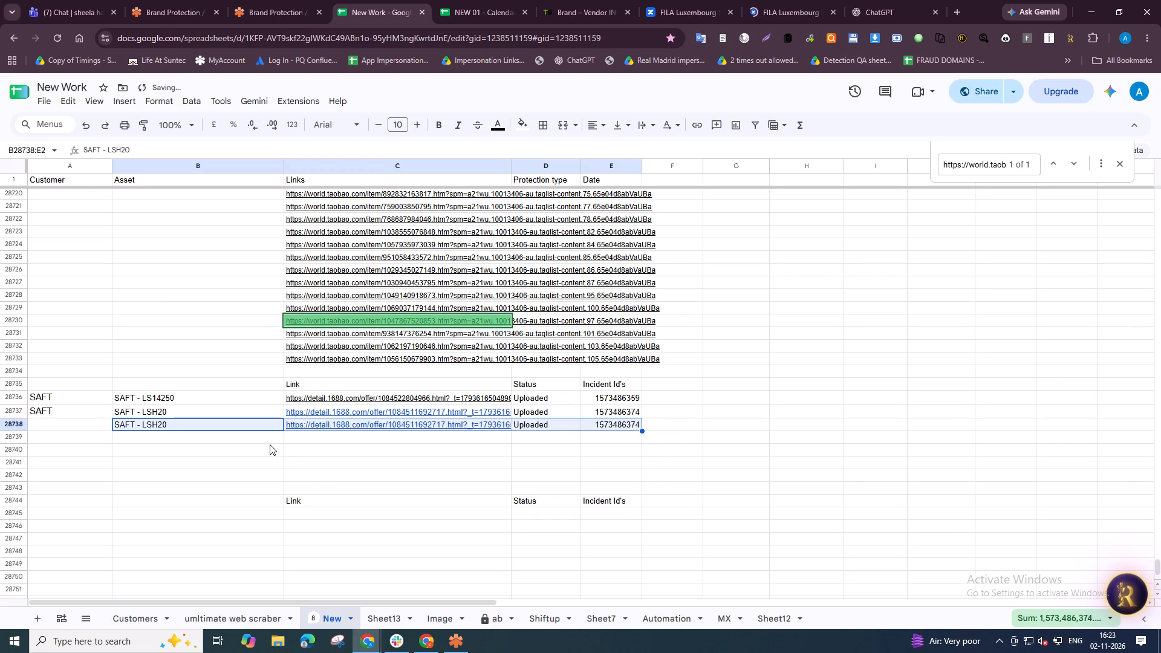
Fill the customer SAFT down into the row below the SAFT - LSH20 entry.
key(Left)
key(ctrl+d)
Copy the LS14500 incident's link status again and replace the duplicated LSH20 link, status and incident ID with it.
click(177, 0)
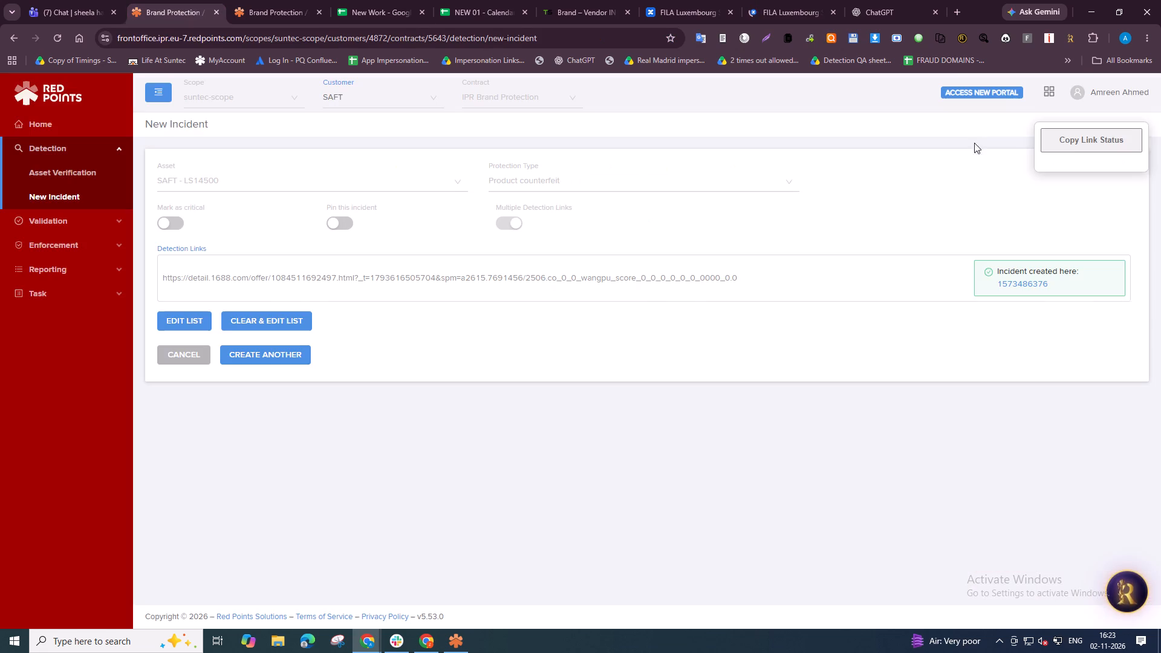
click(1070, 149)
click(381, 0)
click(401, 449)
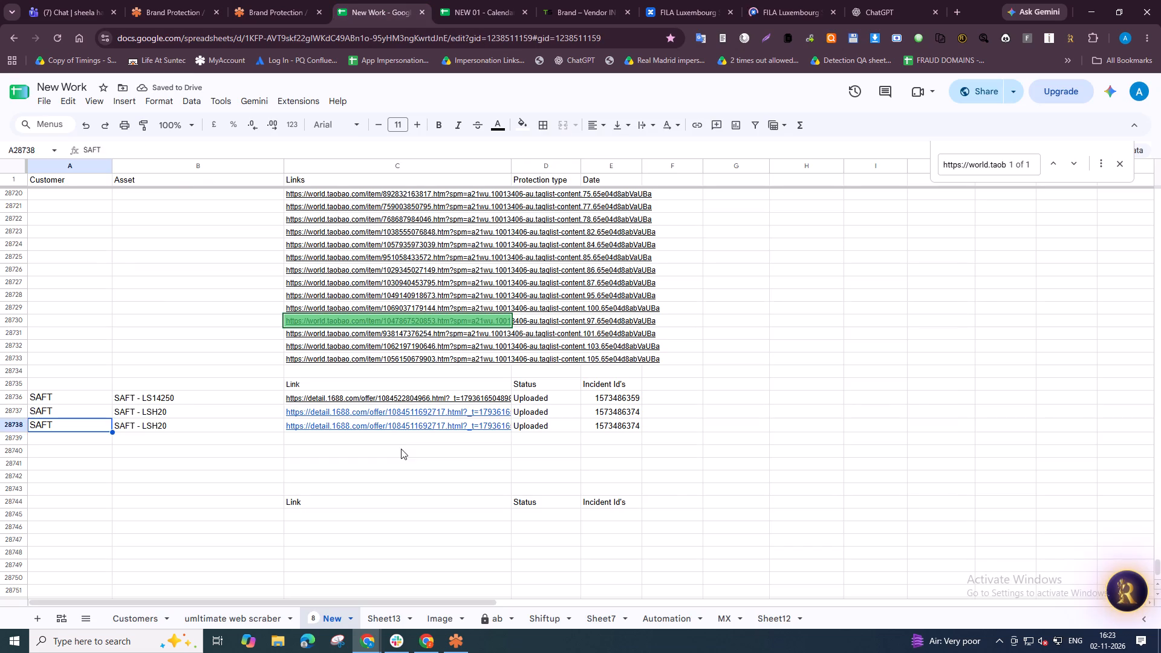
key(ctrl+v)
key(Down)
key(ctrl+shift+Right)
key(ctrl+x)
key(Up)
key(Up)
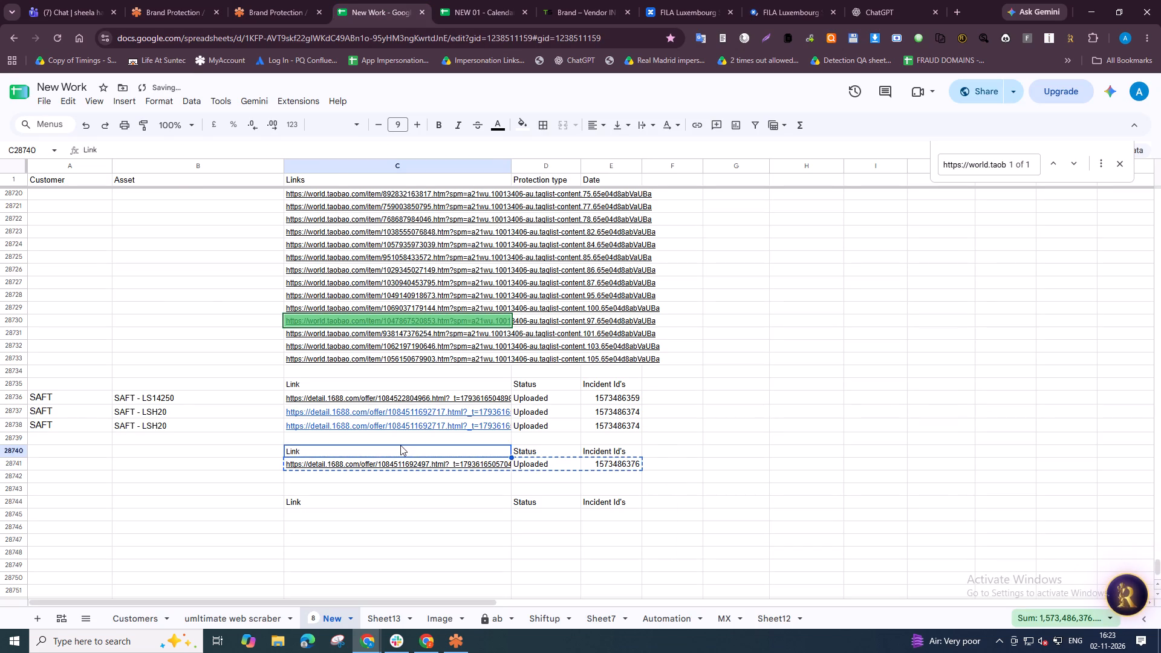
key(Up)
key(ctrl+v)
Close the reported LS14500 HT product page and the leftover 1688 search page for SAFT - LSH20.
key(alt+Tab)
key(ctrl+w)
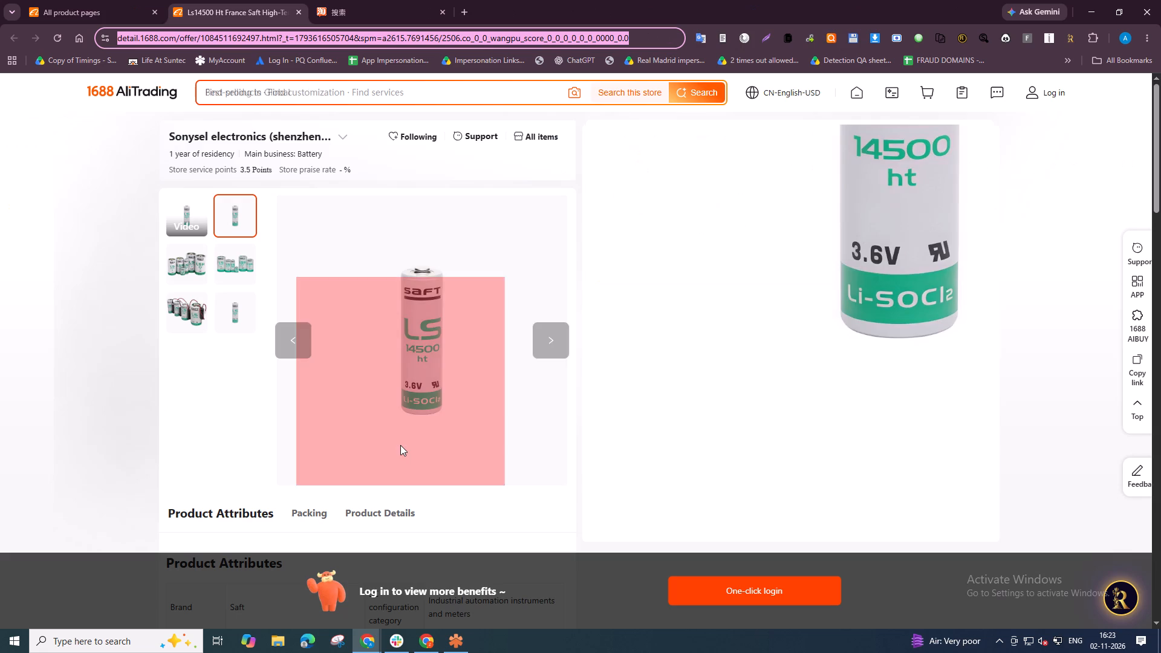
scroll(406, 371, up, 4)
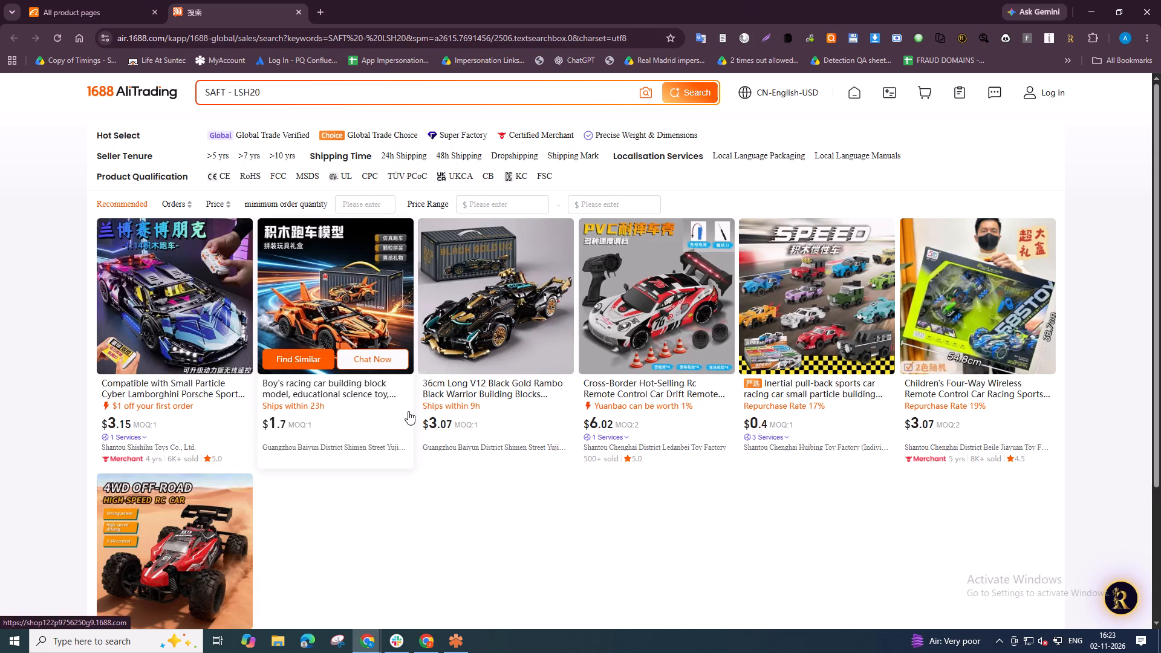
click(296, 14)
Open the LSP14500-H SAFT battery listing from the end of the store's product list.
scroll(943, 461, up, 12)
scroll(938, 454, down, 3)
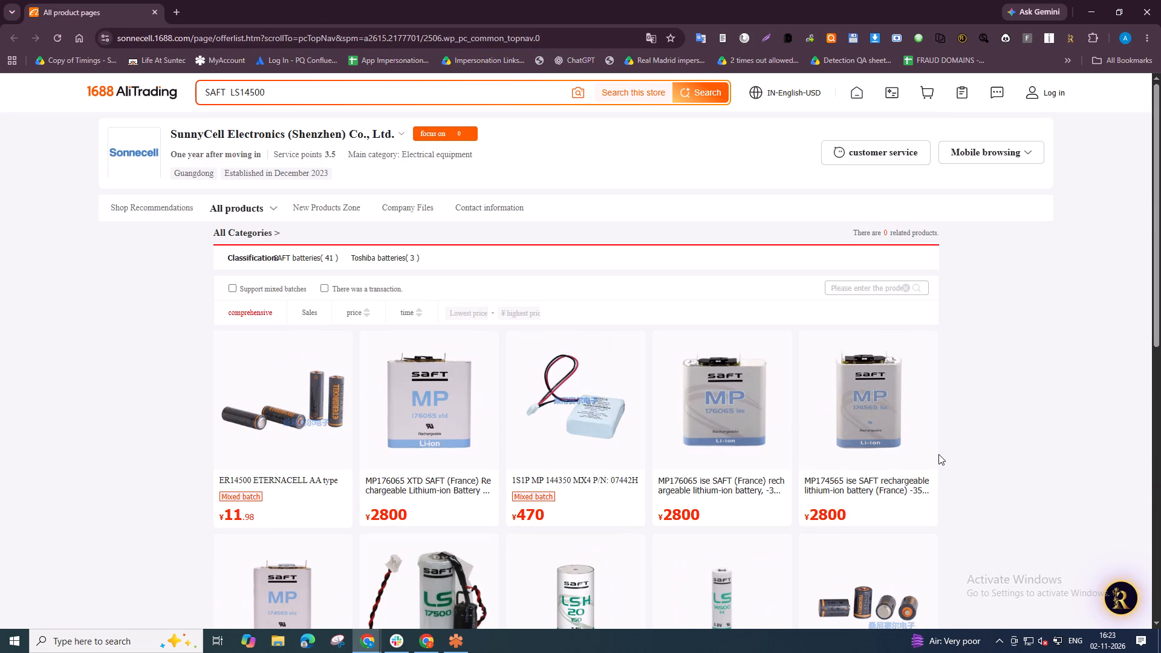
scroll(938, 454, down, 7)
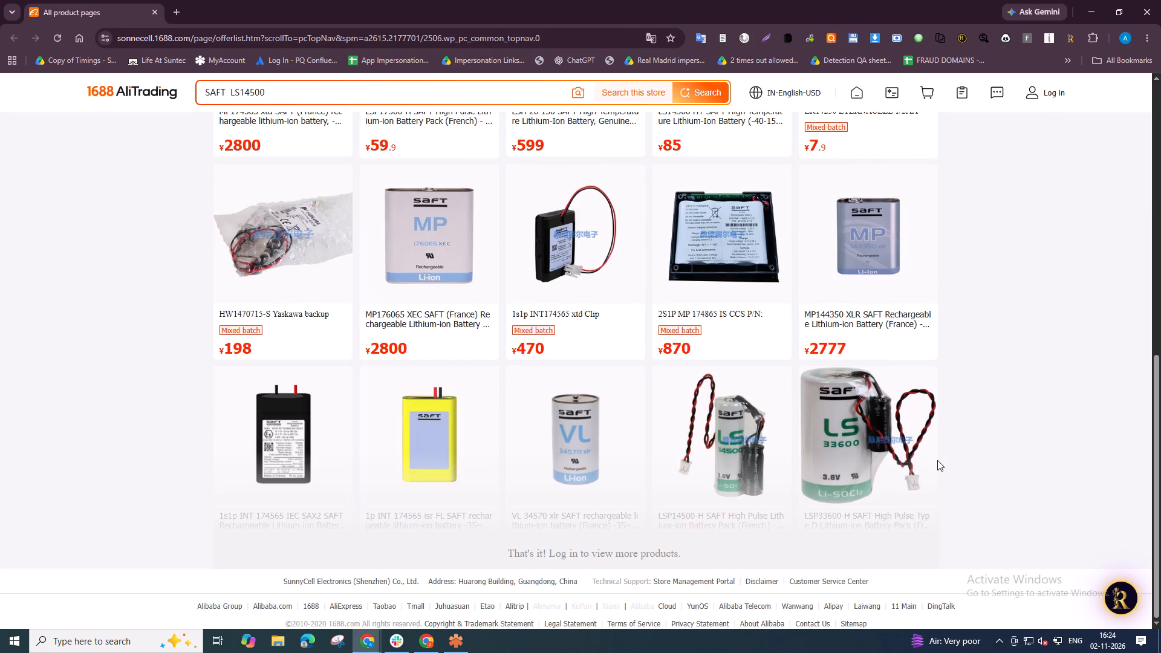
ctrl+click(730, 463)
Open the LSP14500-H and LSP33600-H SAFT battery listings from the end of the store's product list.
ctrl+click(736, 456)
scroll(727, 477, up, 1)
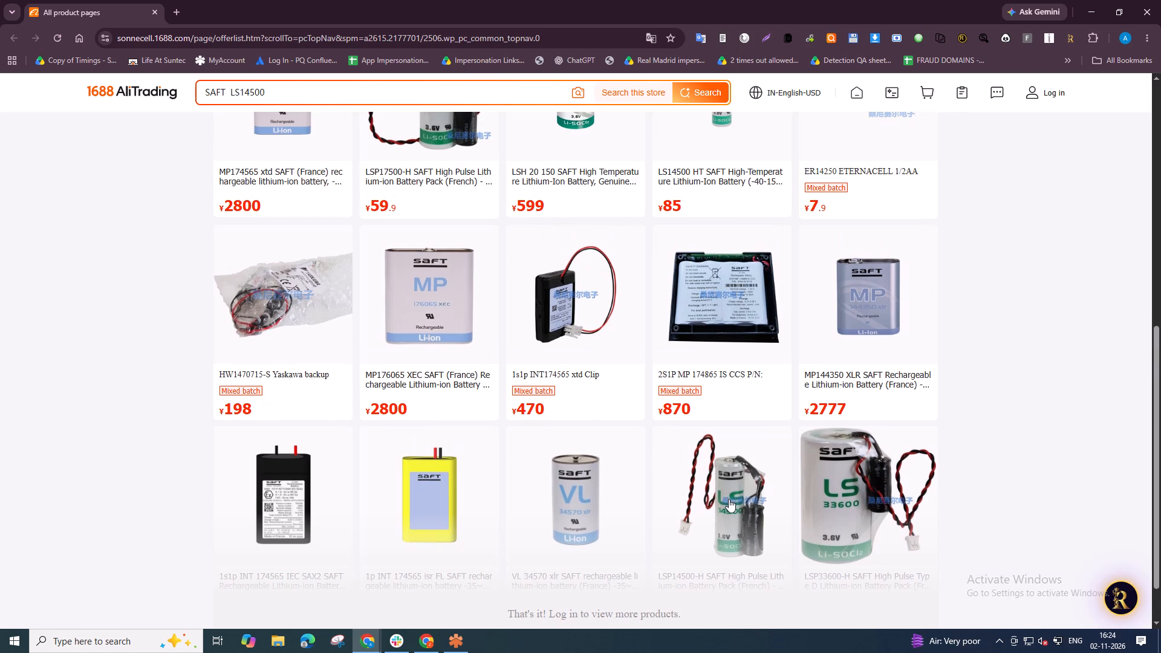
click(735, 490)
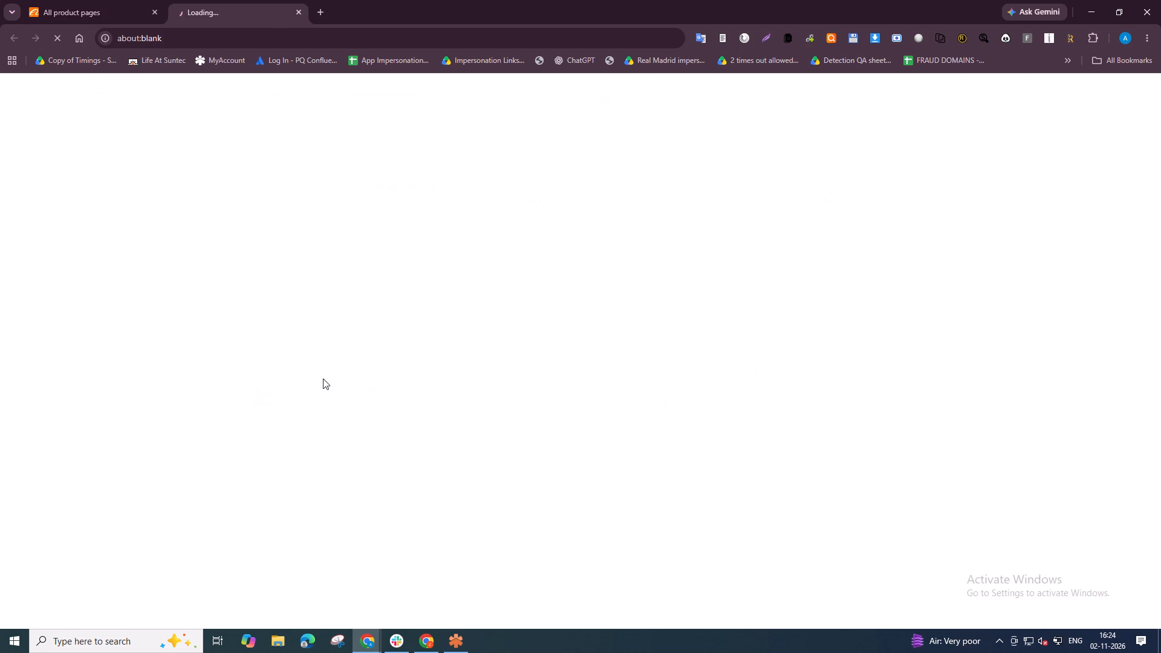
click(88, 0)
click(858, 462)
click(347, 10)
click(238, 0)
In New Work, copy the blue link formatting of the middle SAFT row onto the 1688 links directly above and below it.
key(alt+Tab)
click(457, 468)
click(424, 412)
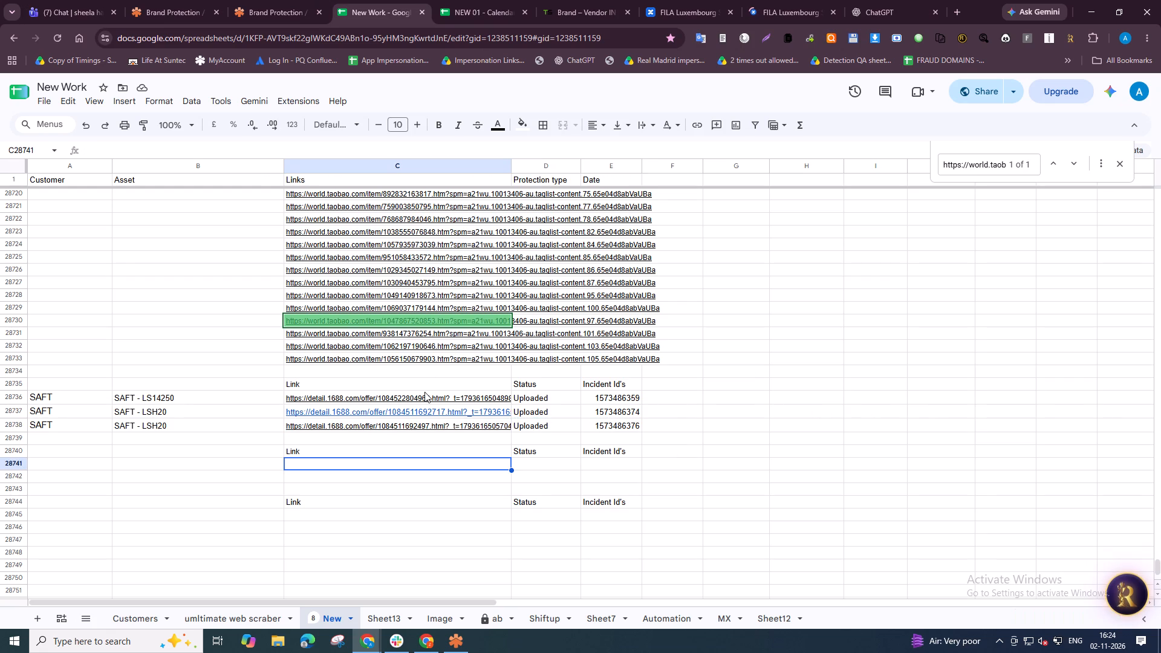
click(144, 123)
click(381, 397)
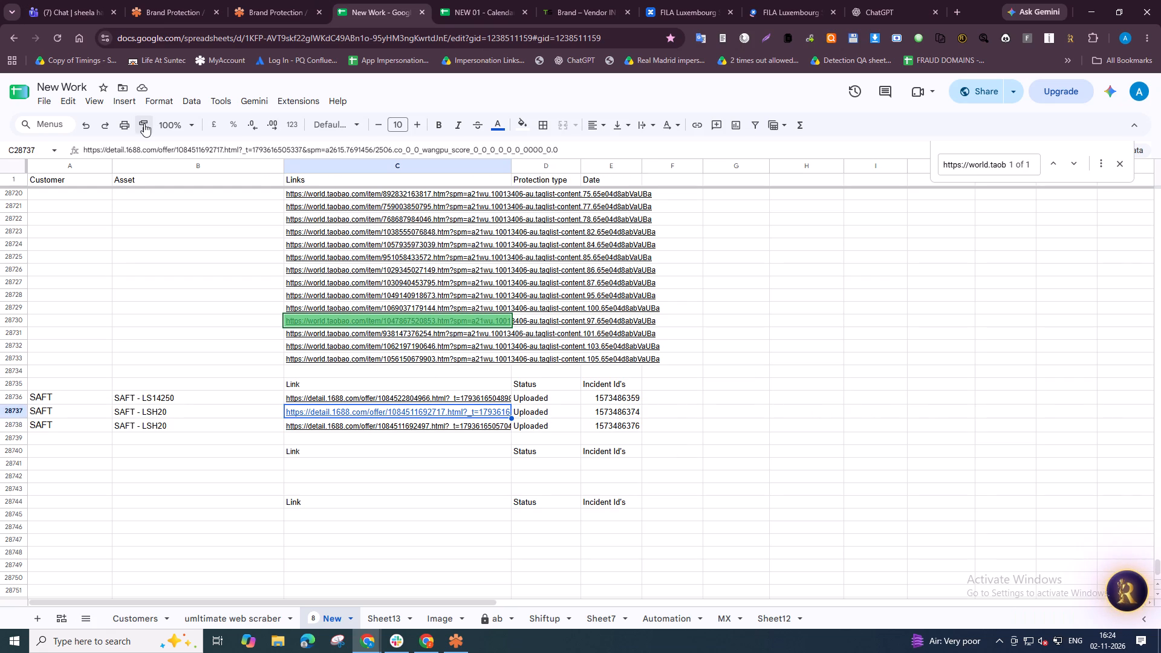
click(381, 399)
click(142, 127)
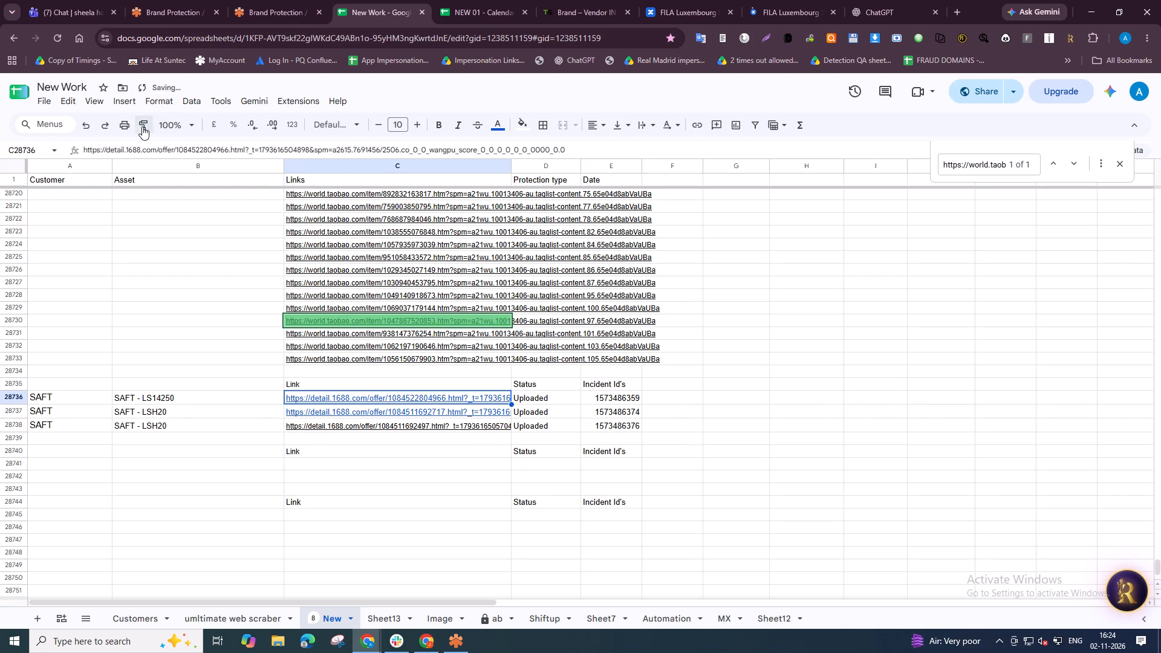
shift+click(359, 521)
click(377, 495)
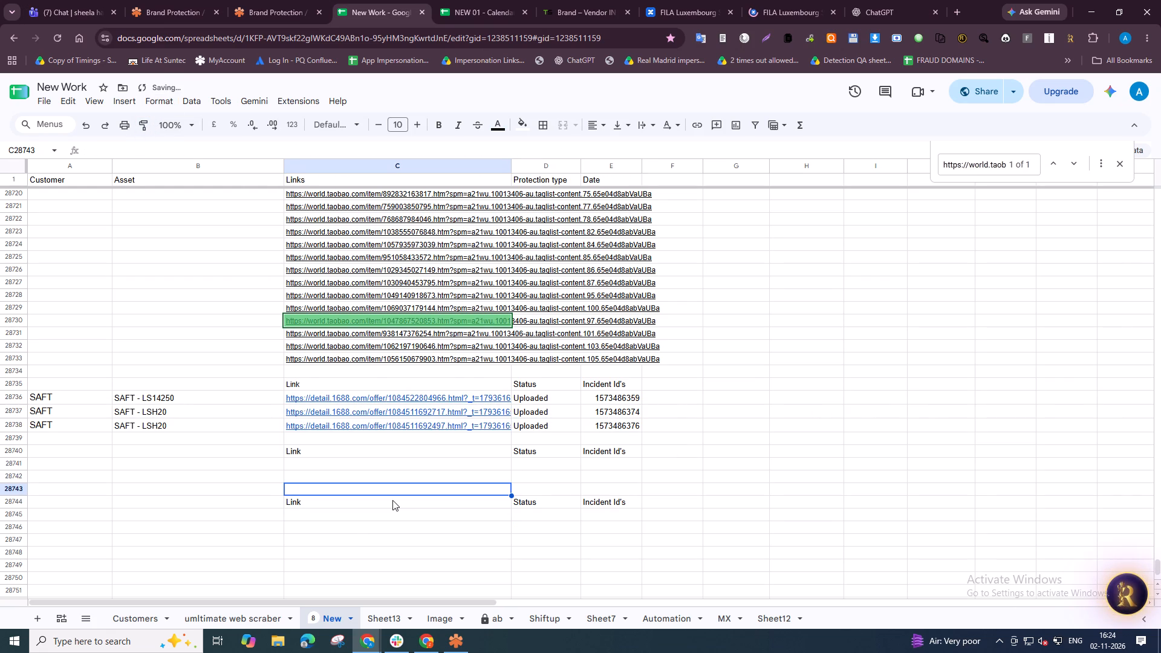
In Red Points, clear the previous incident's link list and set the asset to SAFT - LS33600.
key(alt+Tab)
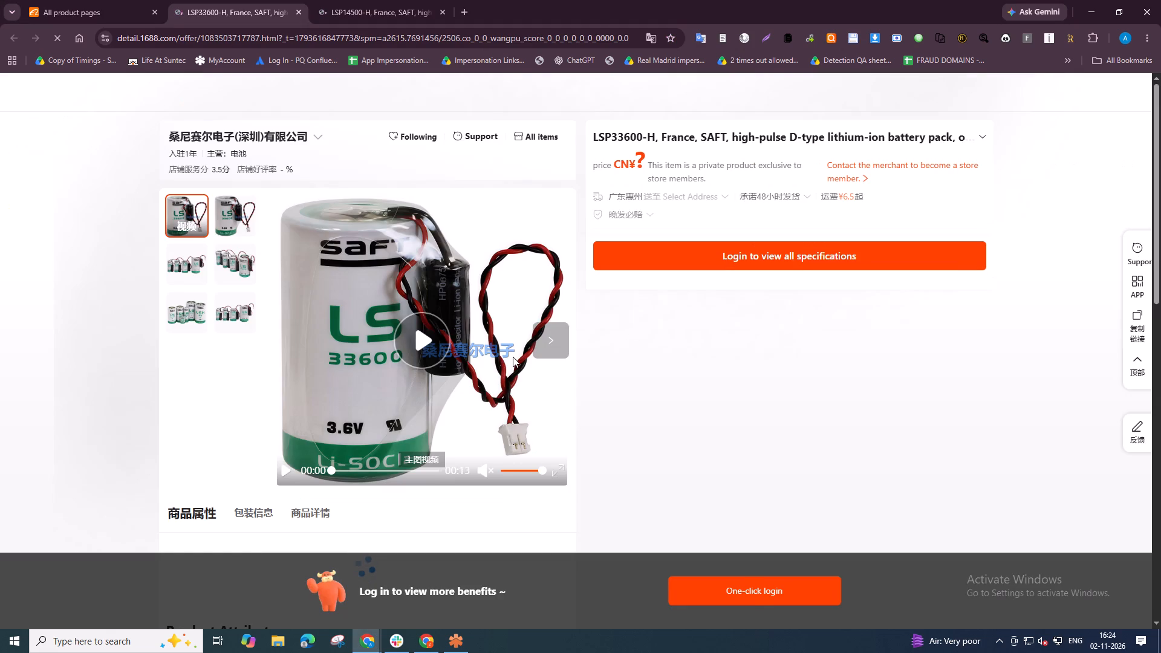
key(alt+Tab)
key(alt+Tab)
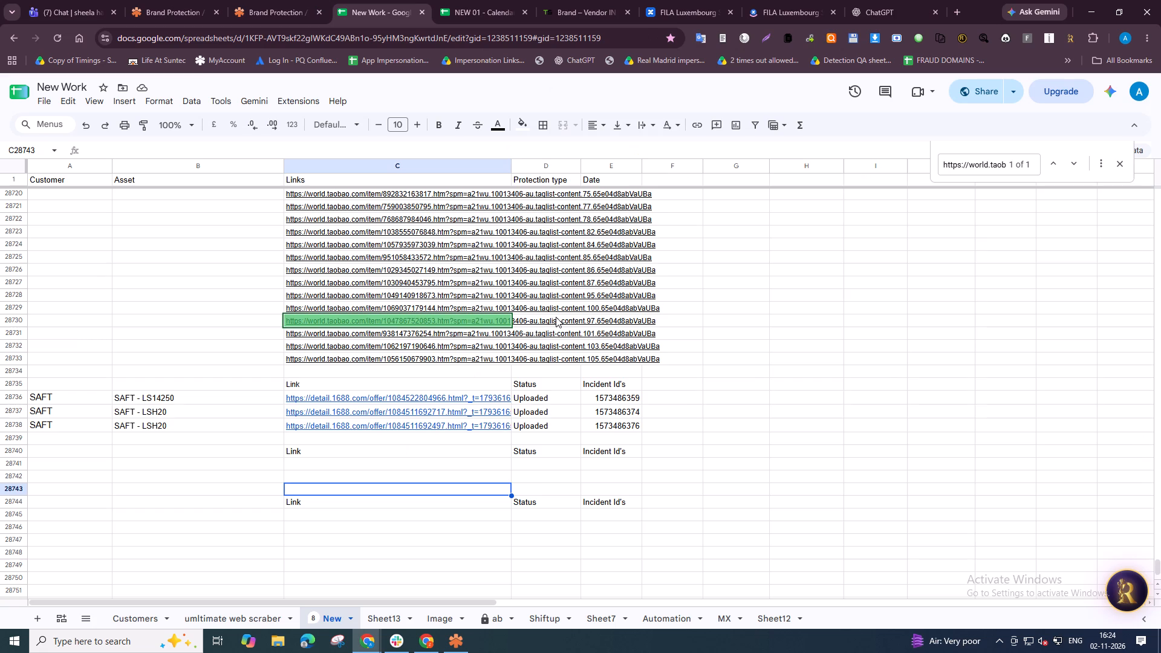
key(alt+Tab)
click(151, 0)
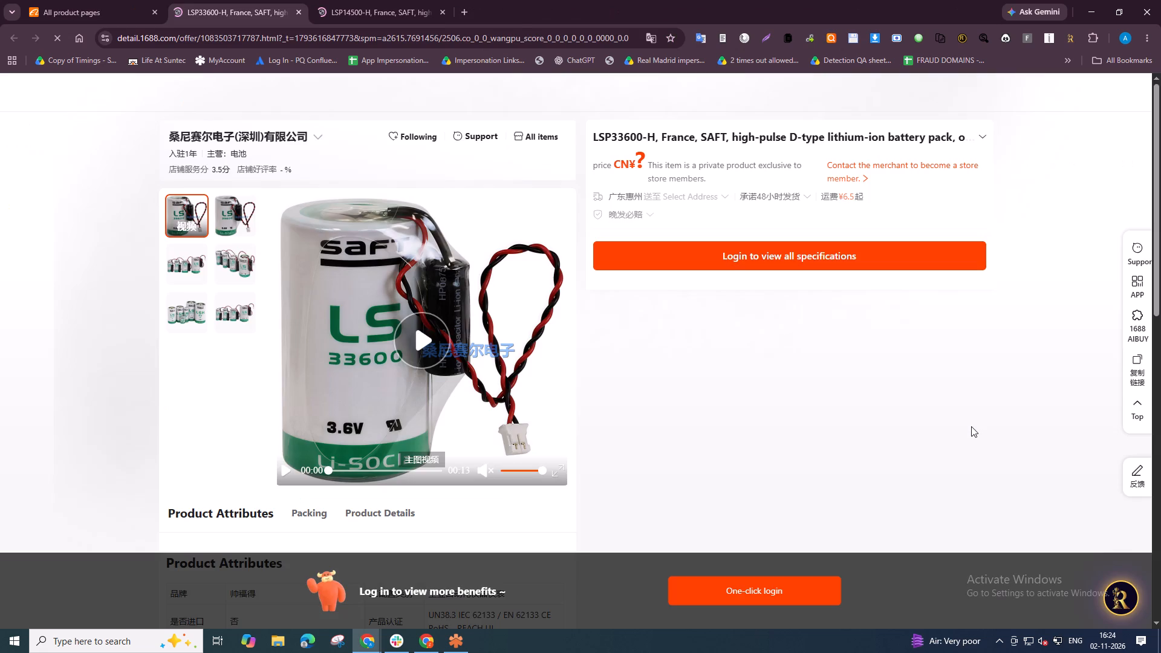
click(282, 311)
click(239, 183)
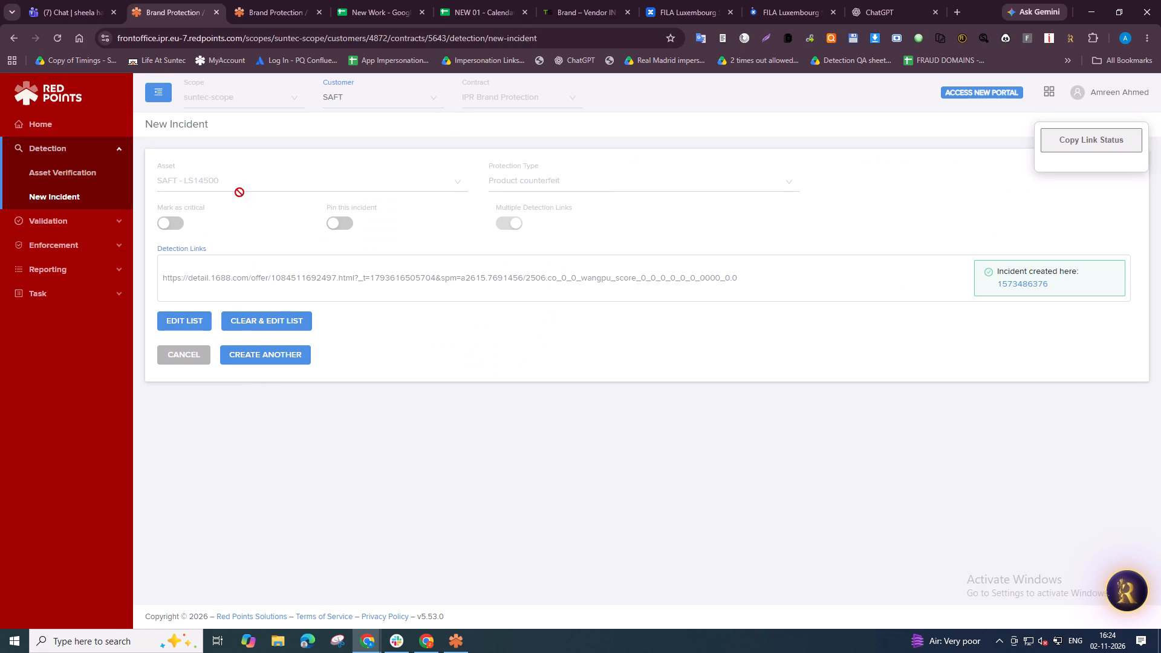
click(240, 316)
click(248, 180)
text(33)
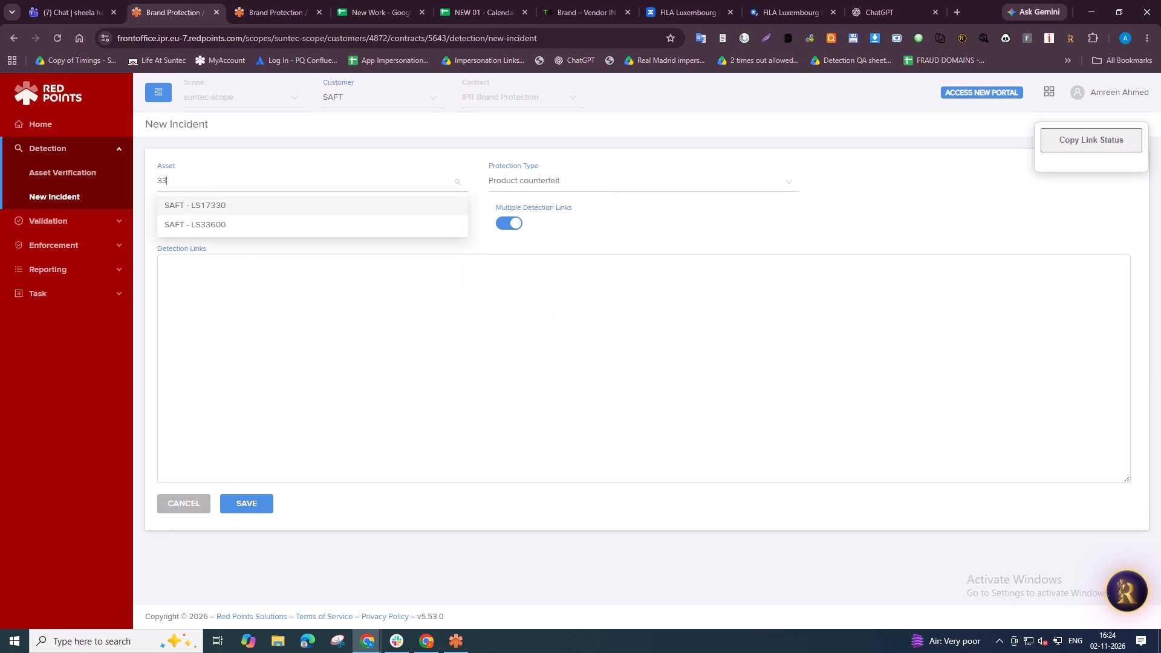
click(262, 219)
click(273, 354)
Add the LSP33600-H listing's 1688 link as the detection link and save the incident.
key(alt+Tab)
click(242, 268)
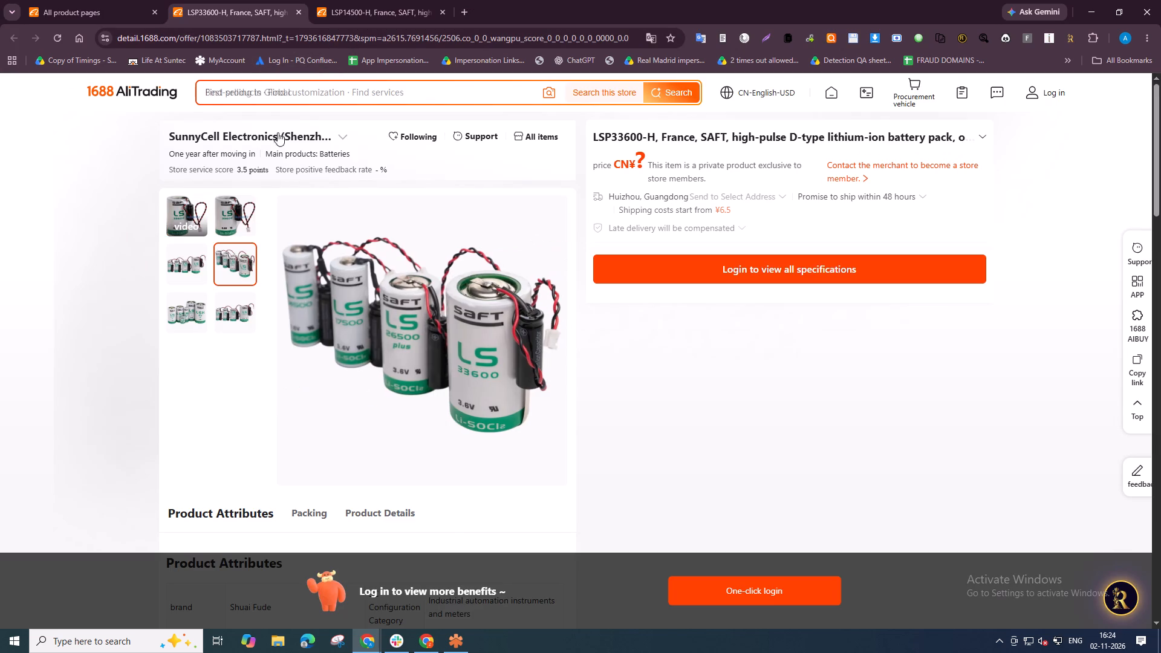
click(237, 36)
key(ctrl+a)
key(ctrl+c)
key(ctrl+c)
key(ctrl+c)
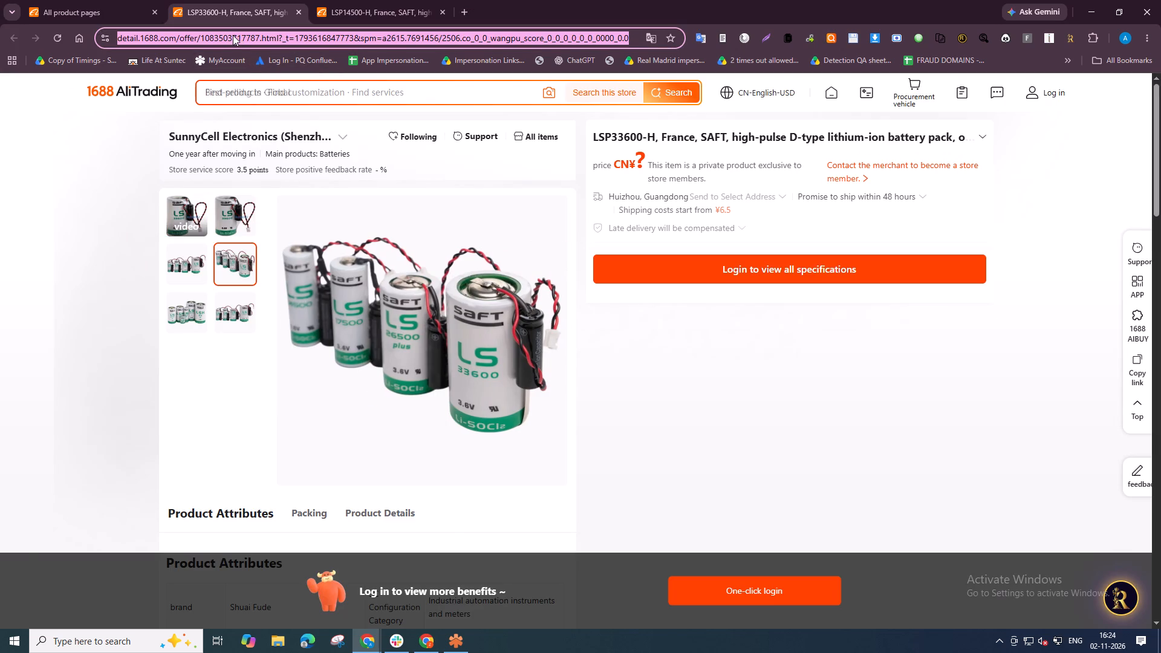
key(alt+Tab)
click(279, 366)
key(ctrl+v)
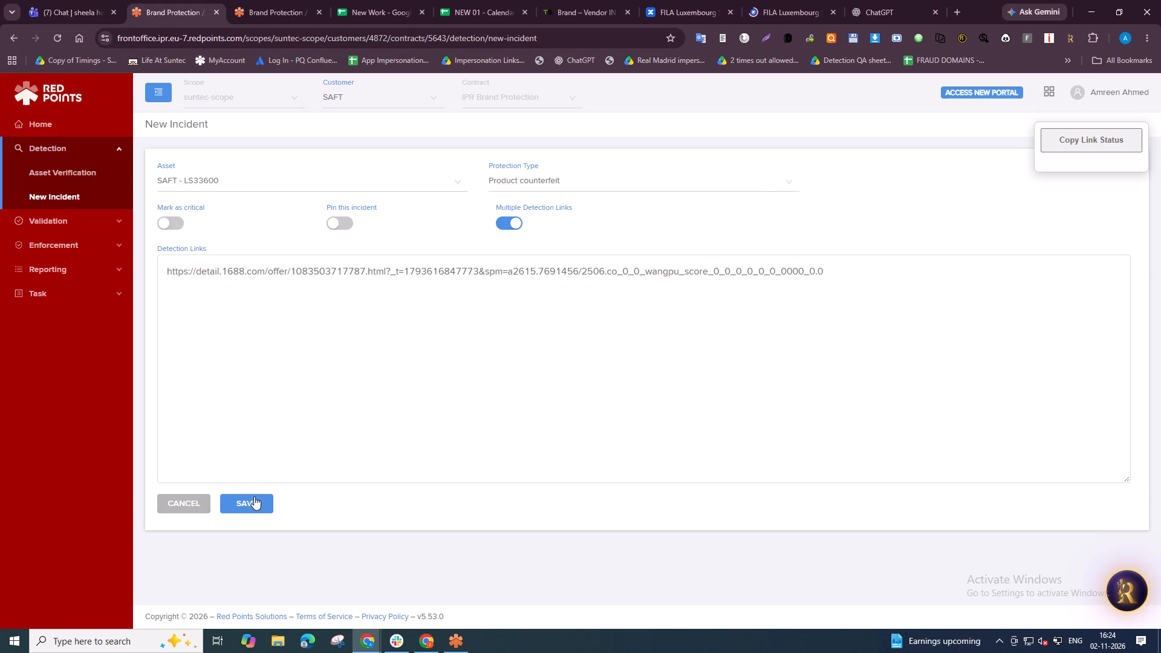
click(252, 504)
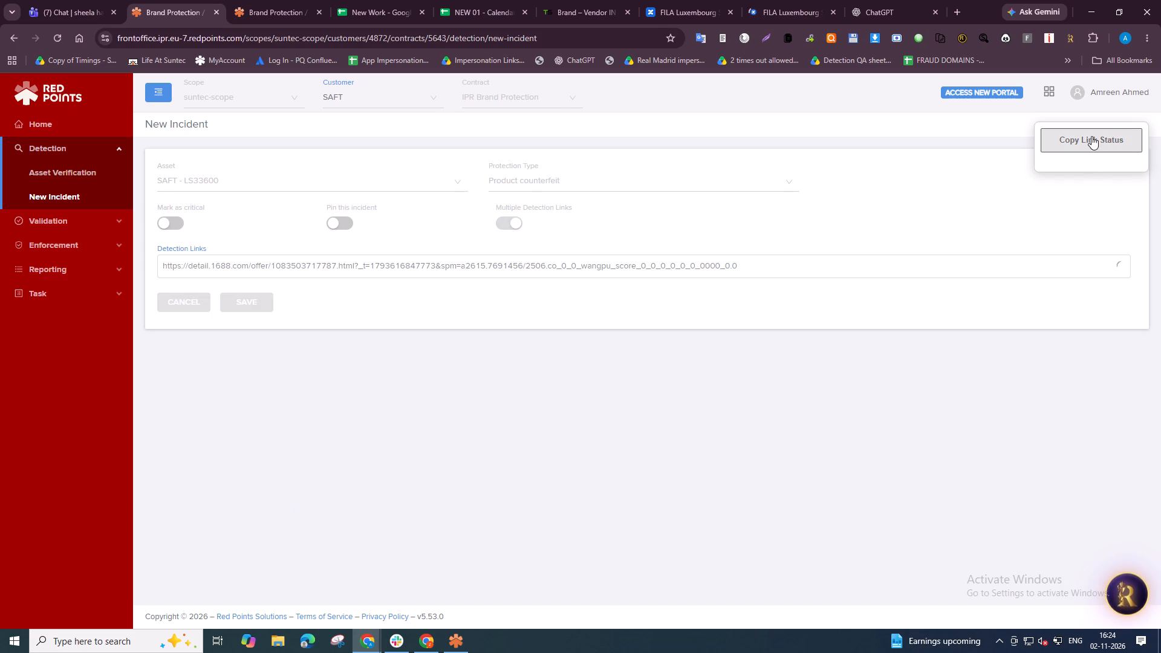
Copy the LS33600 incident's link status into New Work and move its link, status and incident ID directly below the last SAFT entry.
click(1091, 136)
click(359, 0)
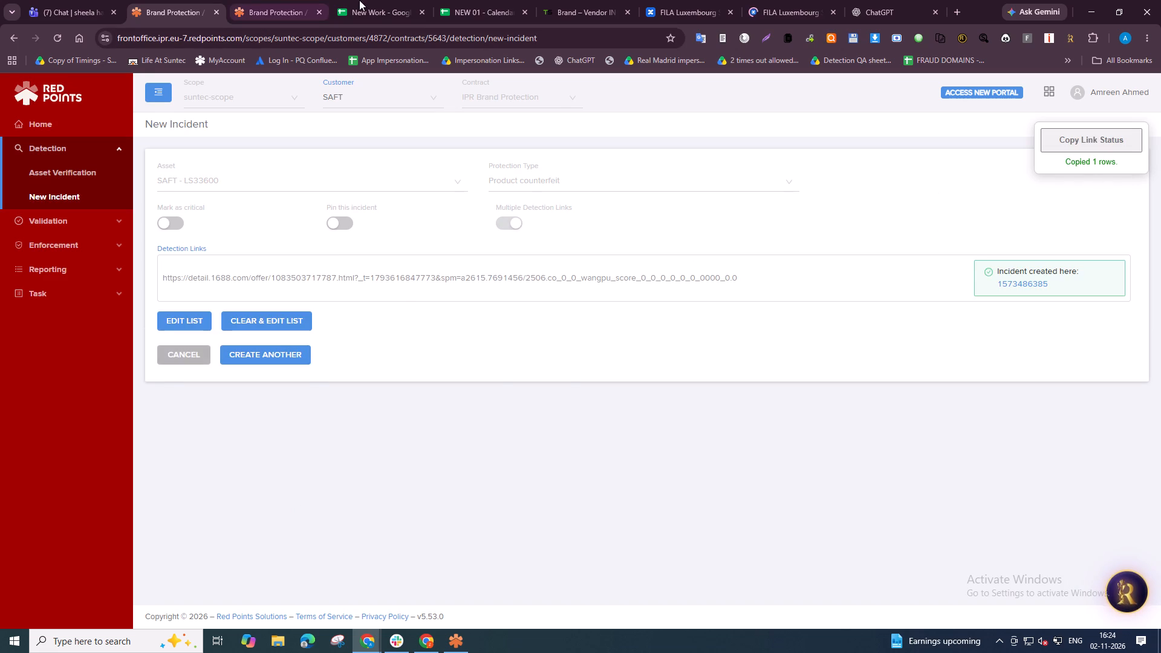
key(ctrl+v)
key(Down)
key(ctrl+shift+Right)
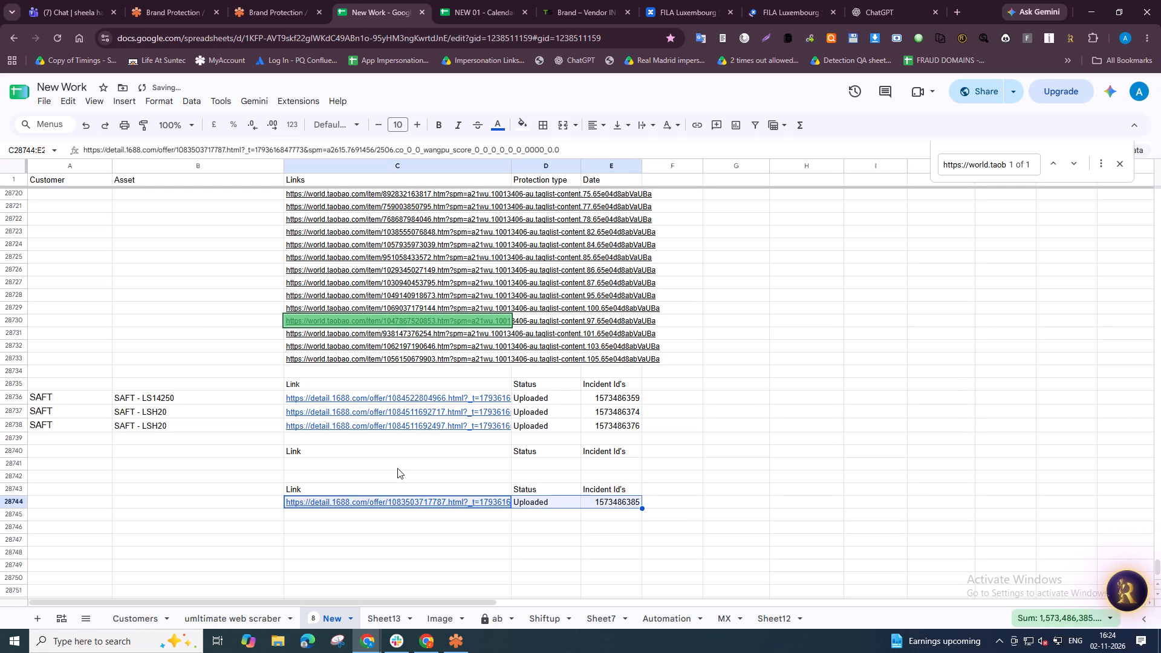
key(ctrl+x)
key(ctrl+Up)
key(Up)
key(Up)
key(Up)
key(Up)
key(ctrl+v)
Complete the new LS33600 row with the customer SAFT and the asset SAFT - LS33600.
key(Left)
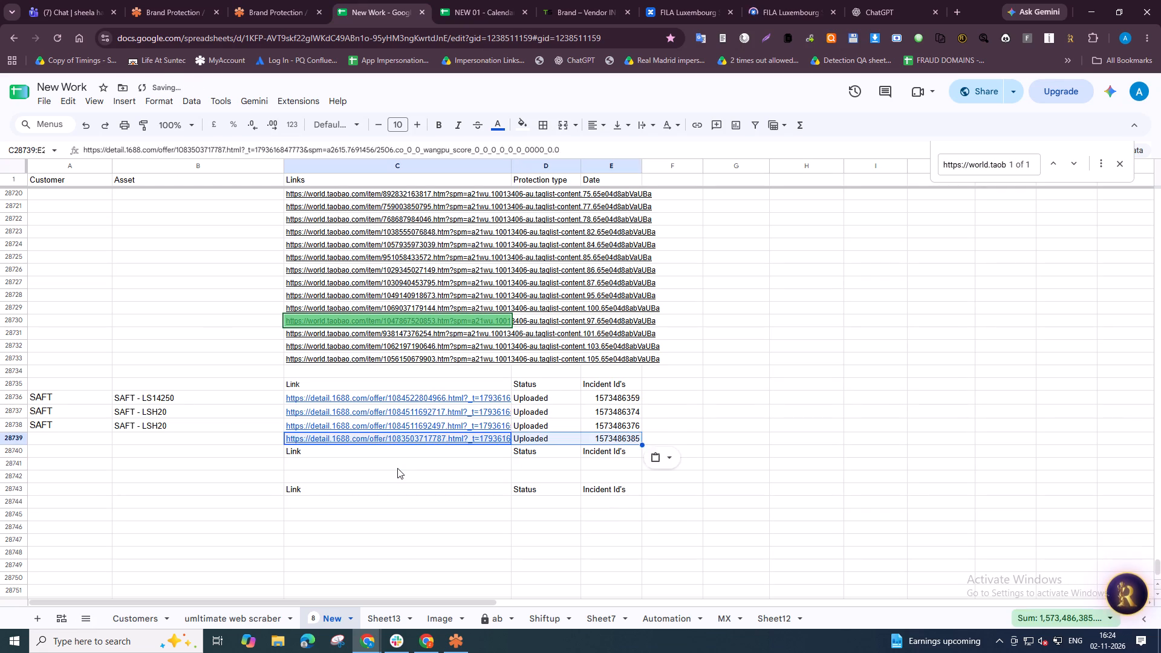
key(Left)
key(ctrl+d)
click(169, 0)
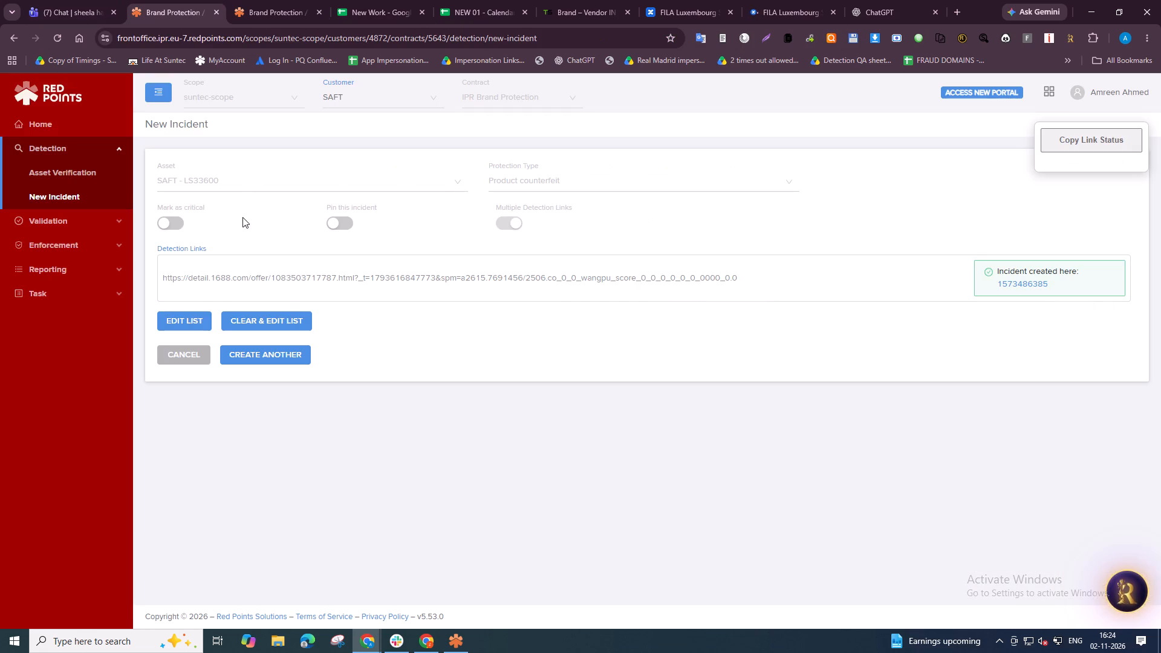
alt+click(246, 180)
click(354, 0)
click(225, 440)
key(ctrl+v)
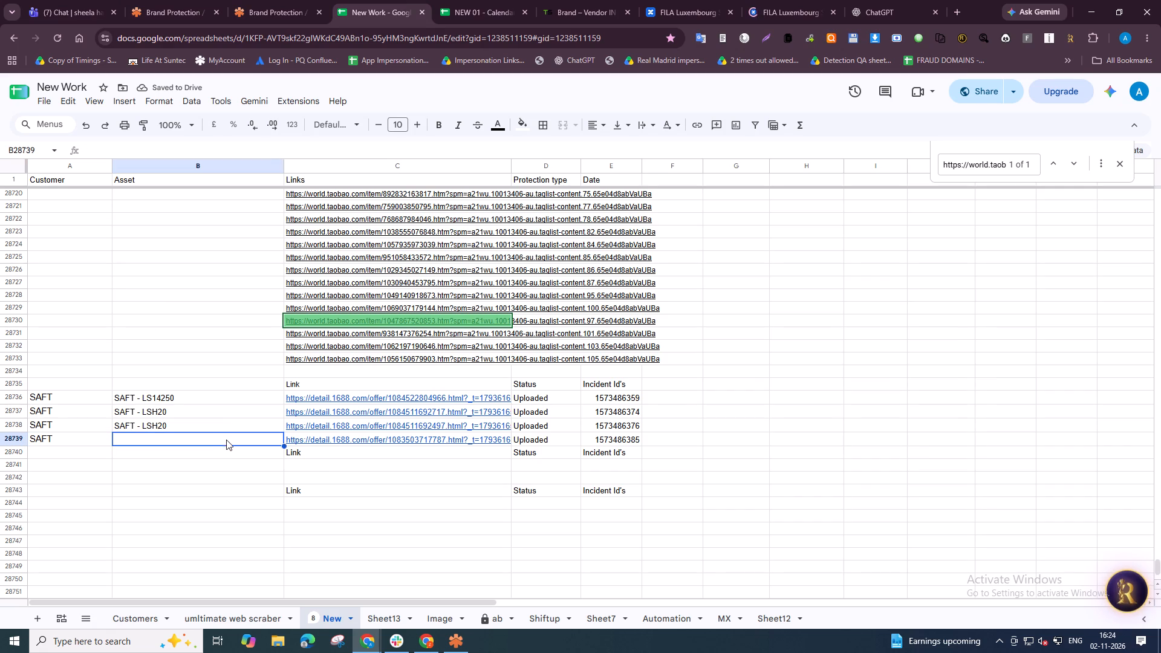
click(438, 469)
Close the reported LSP33600-H product page on 1688.
key(alt+Tab)
key(ctrl+w)
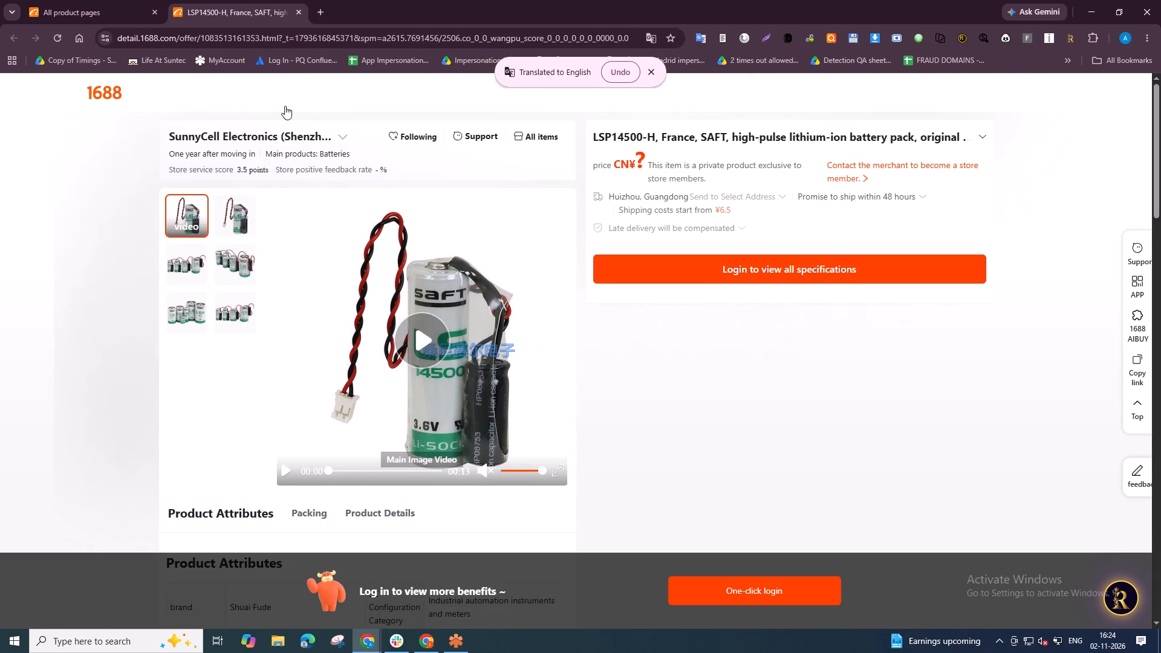
Report the LSP14500-H listing's 1688 link in Red Points as an incident under the asset SAFT - LS14500.
click(285, 32)
key(ctrl+a)
key(ctrl+c)
key(ctrl+c)
key(ctrl+c)
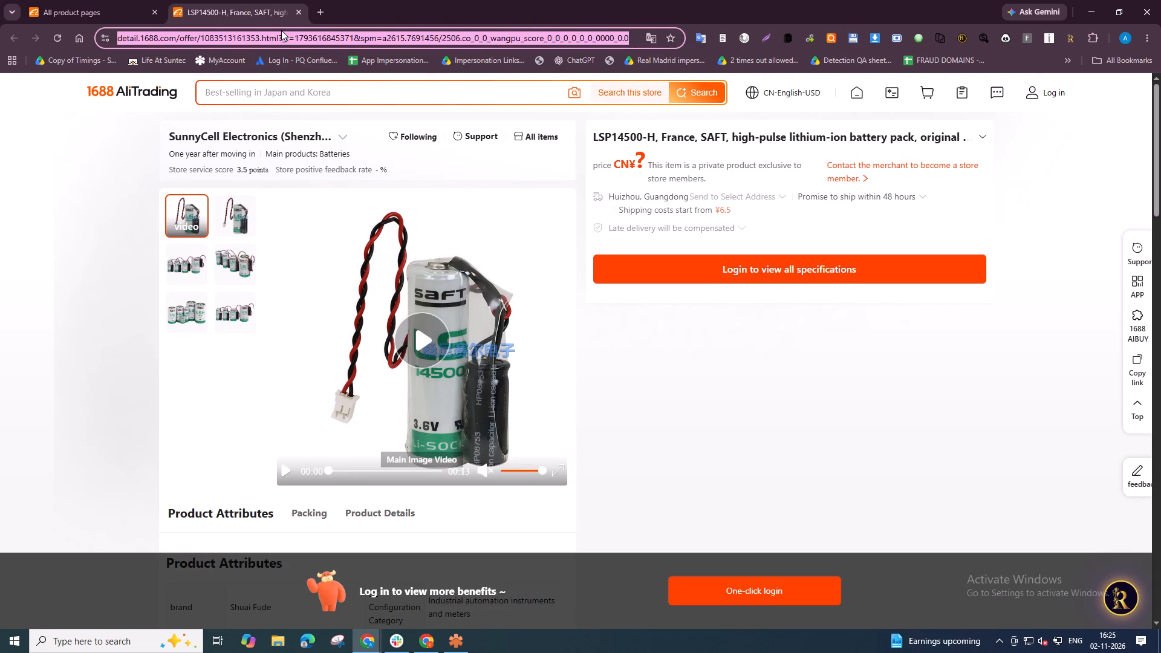
key(alt+Tab)
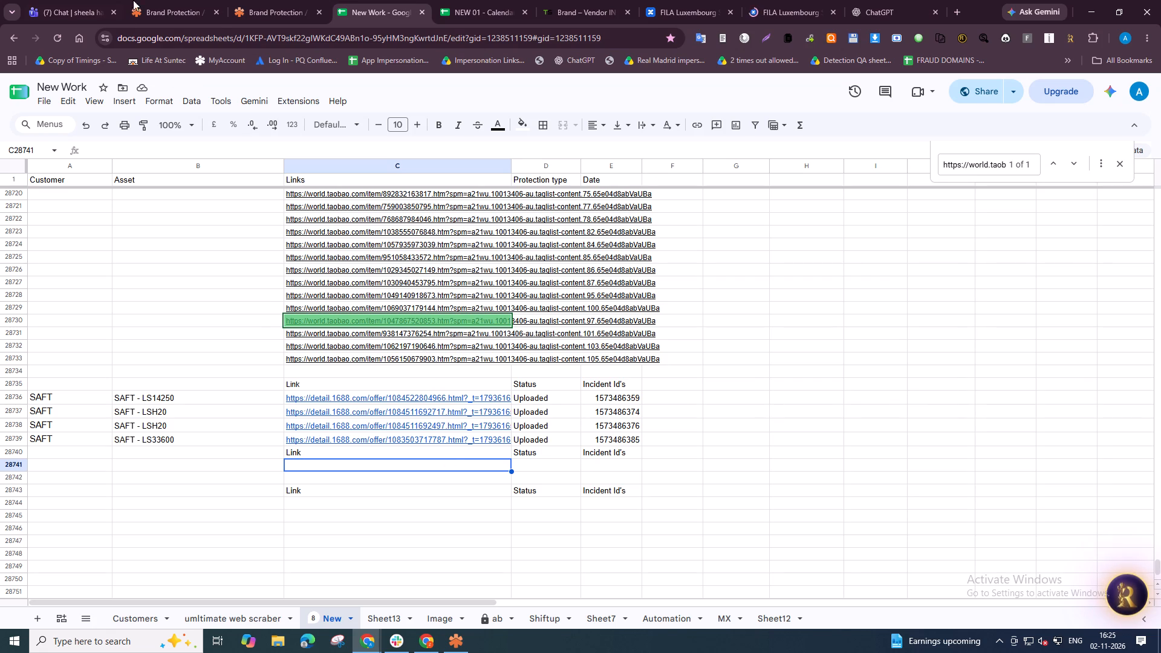
click(179, 0)
click(272, 320)
click(244, 184)
text(145)
click(280, 208)
click(263, 334)
key(ctrl+v)
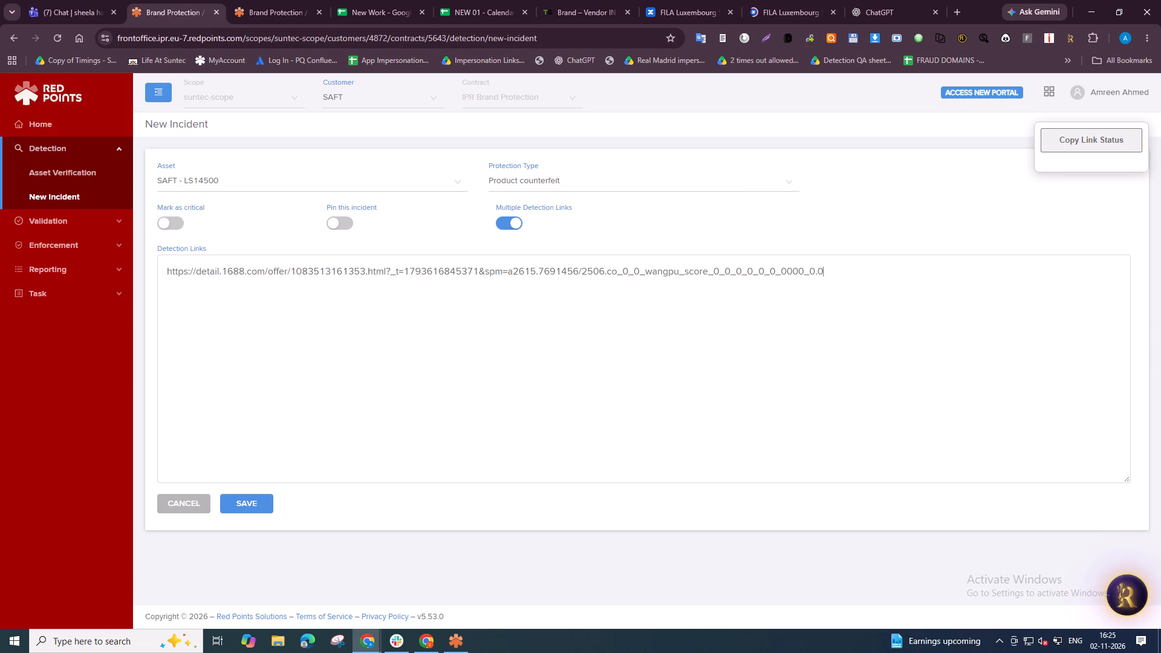
click(267, 503)
Copy the LS14500 incident's link status into New Work and move its link, status and incident ID directly below the LS33600 row.
click(1130, 140)
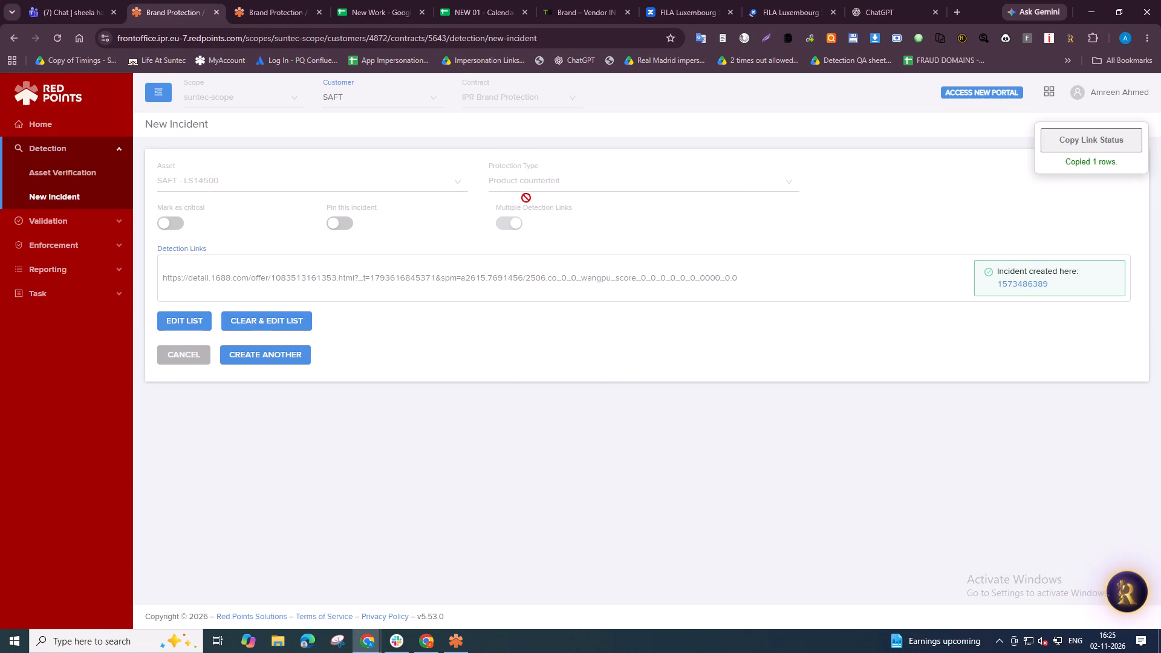
click(371, 0)
key(ctrl+v)
key(Down)
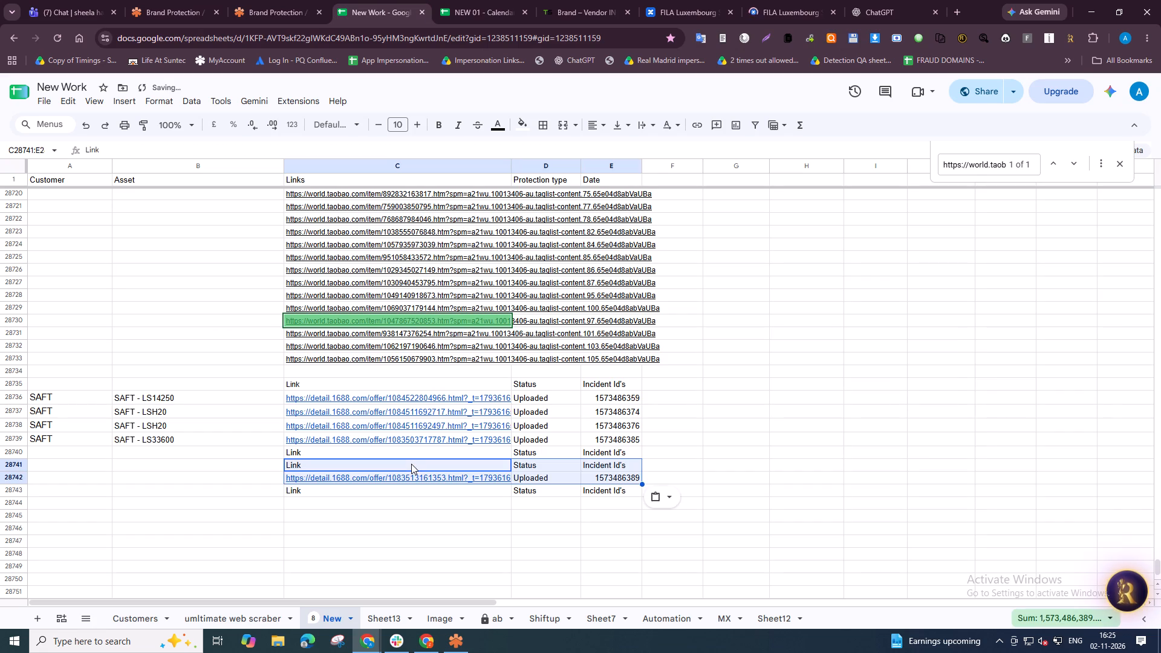
key(ctrl+shift+Right)
key(ctrl+x)
key(Up)
key(Up)
key(ctrl+v)
Complete the row below the LS33600 entry with the customer SAFT and the asset SAFT - LS14500.
key(Left)
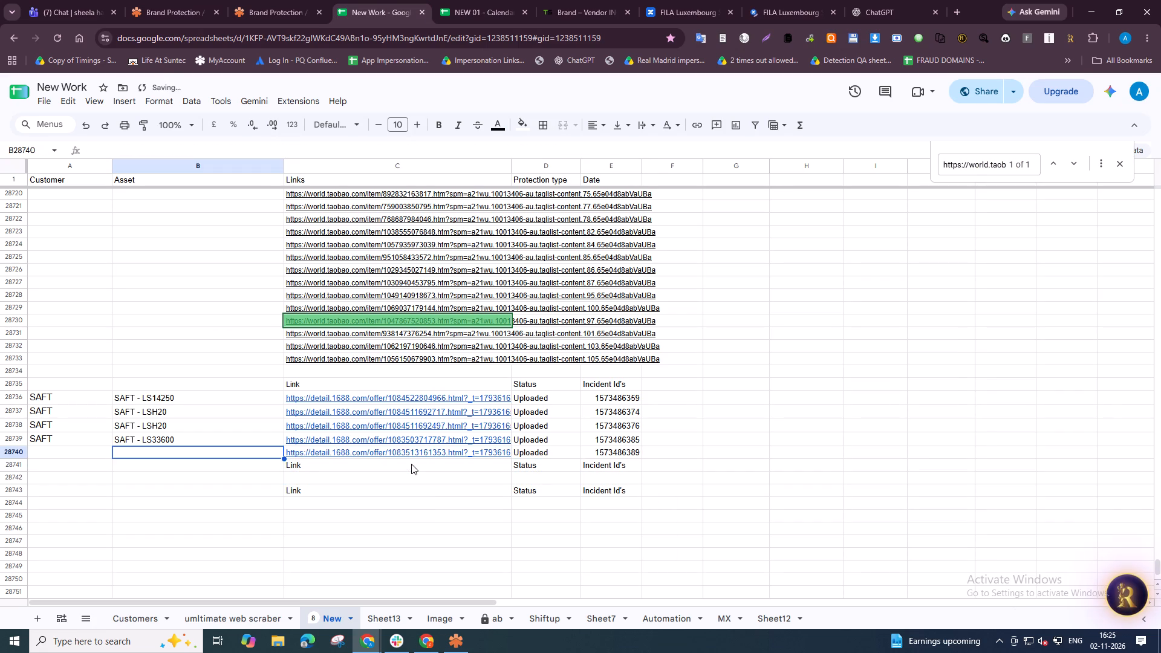
key(Left)
key(ctrl+d)
click(135, 0)
alt+click(233, 181)
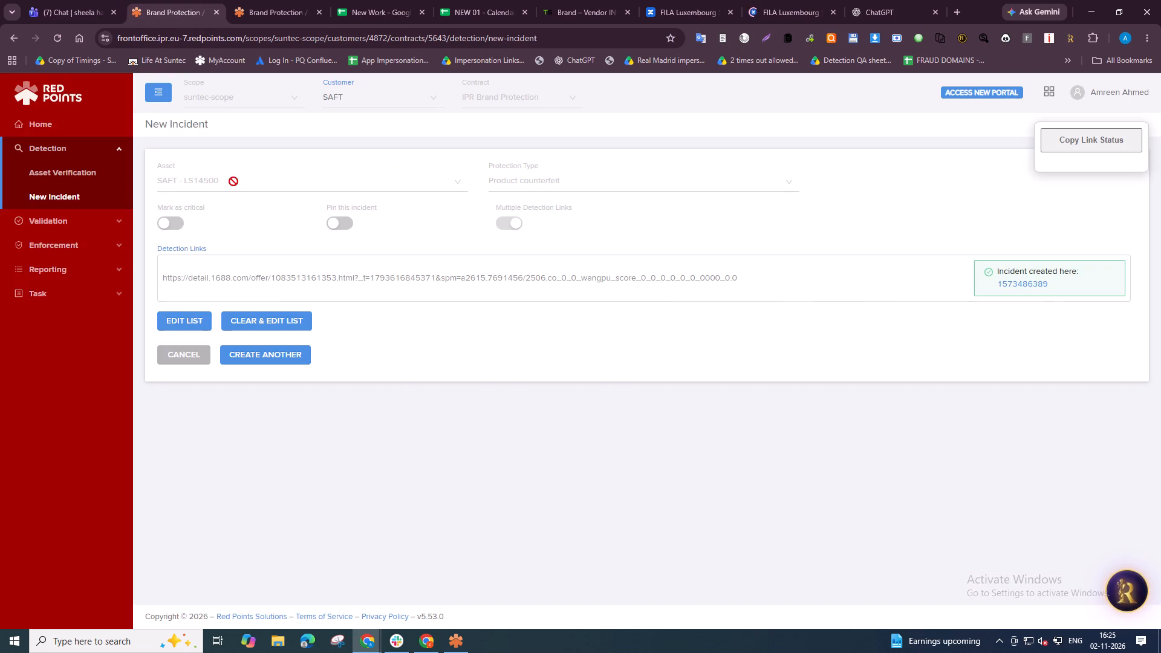
click(383, 0)
click(225, 453)
key(ctrl+v)
Close the reported LSP14500-H product page on 1688.
key(alt+Tab)
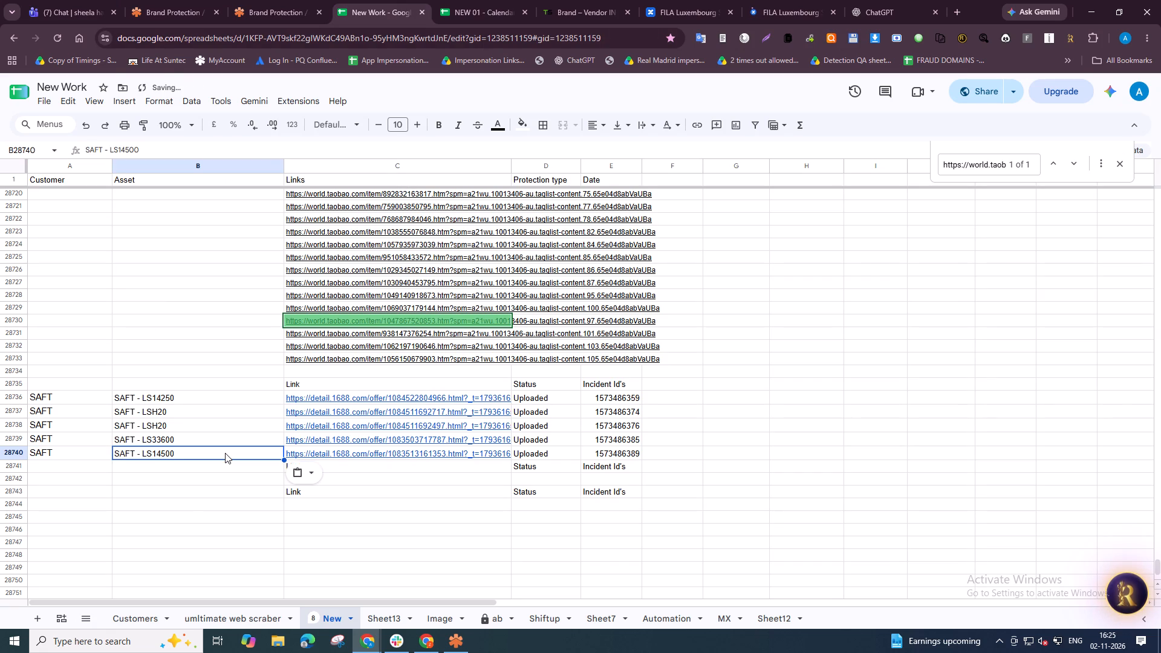
key(ctrl+w)
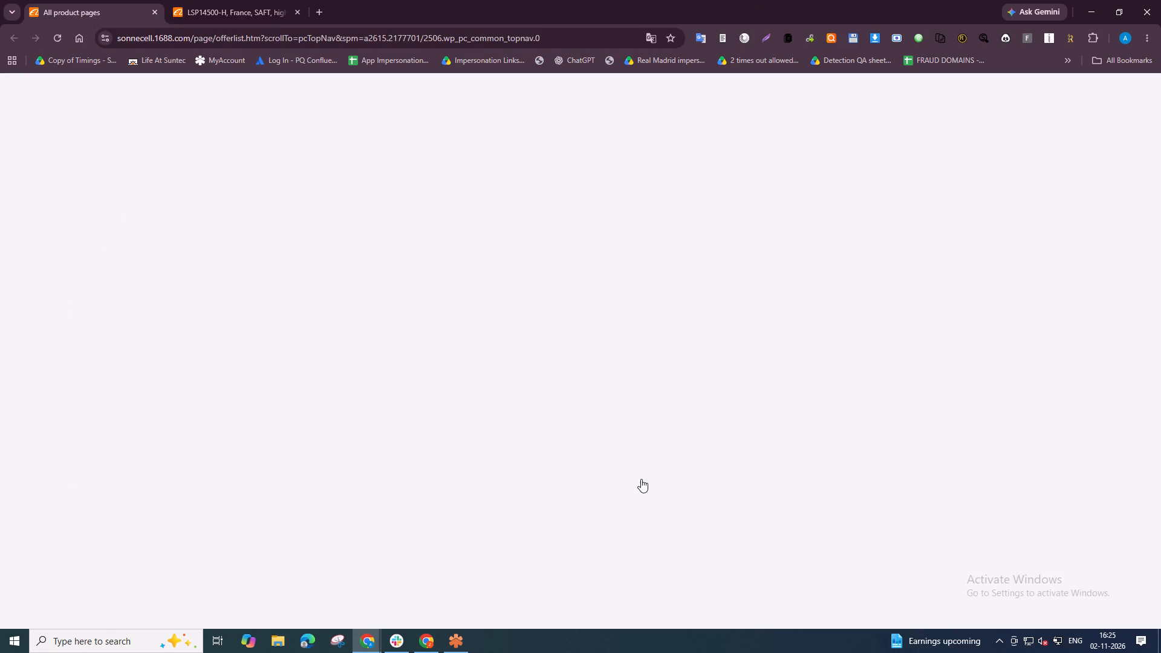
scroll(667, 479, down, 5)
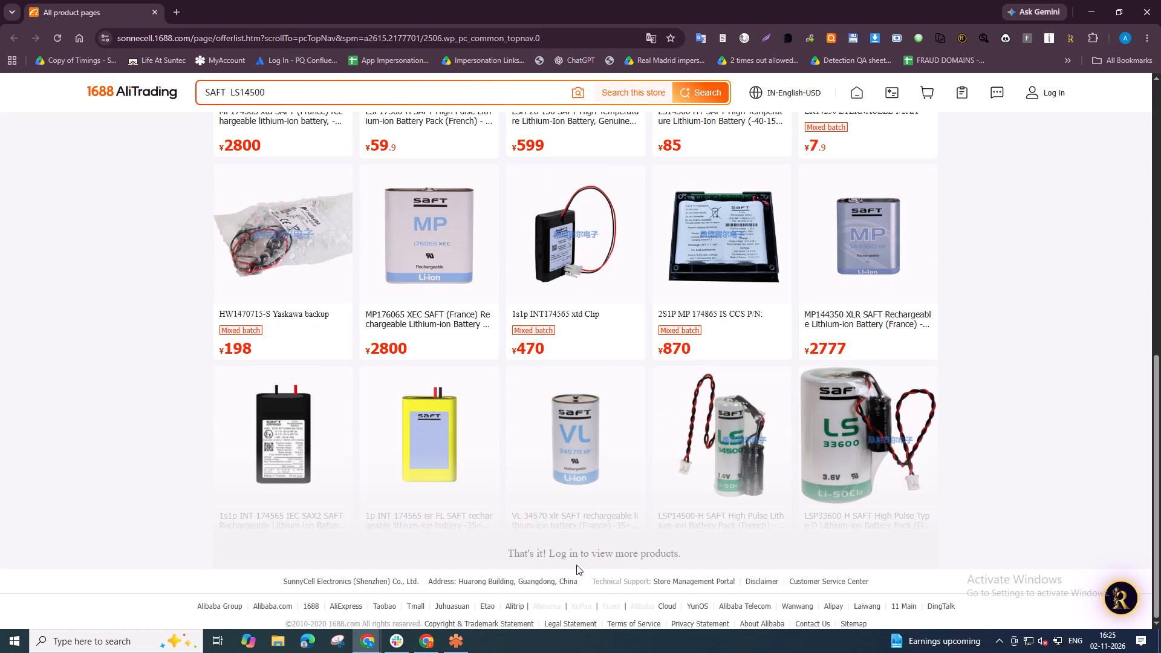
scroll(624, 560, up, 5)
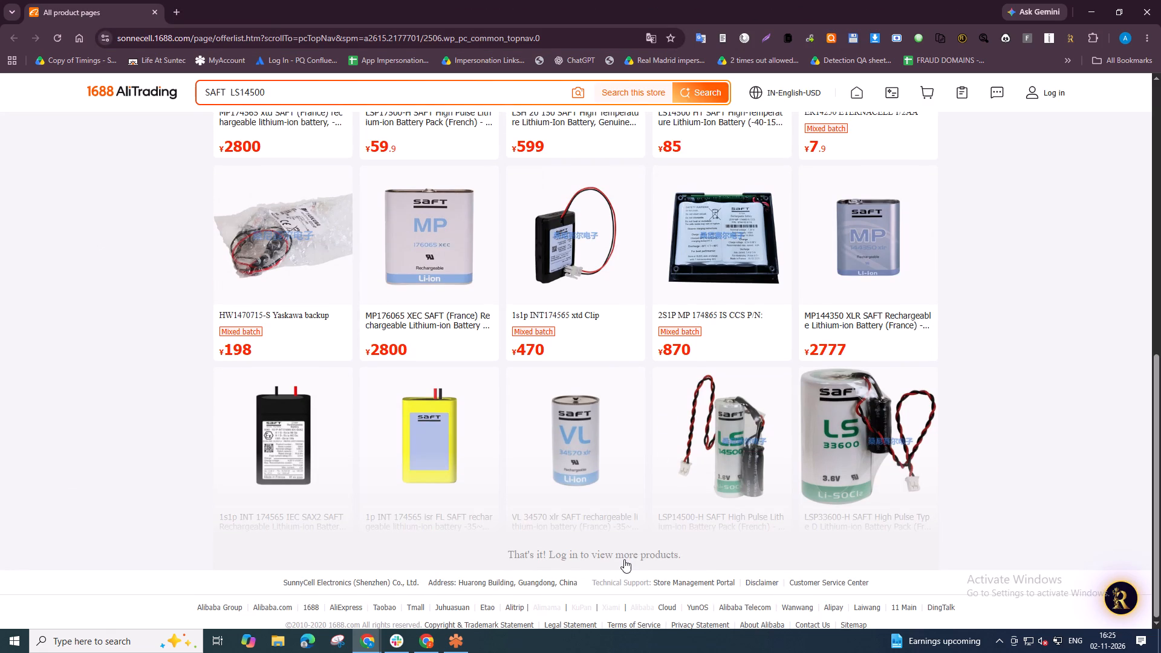
Open the 1688 store's SAFT batteries category and look through all its listings.
scroll(633, 467, up, 4)
scroll(705, 302, up, 3)
scroll(553, 285, up, 3)
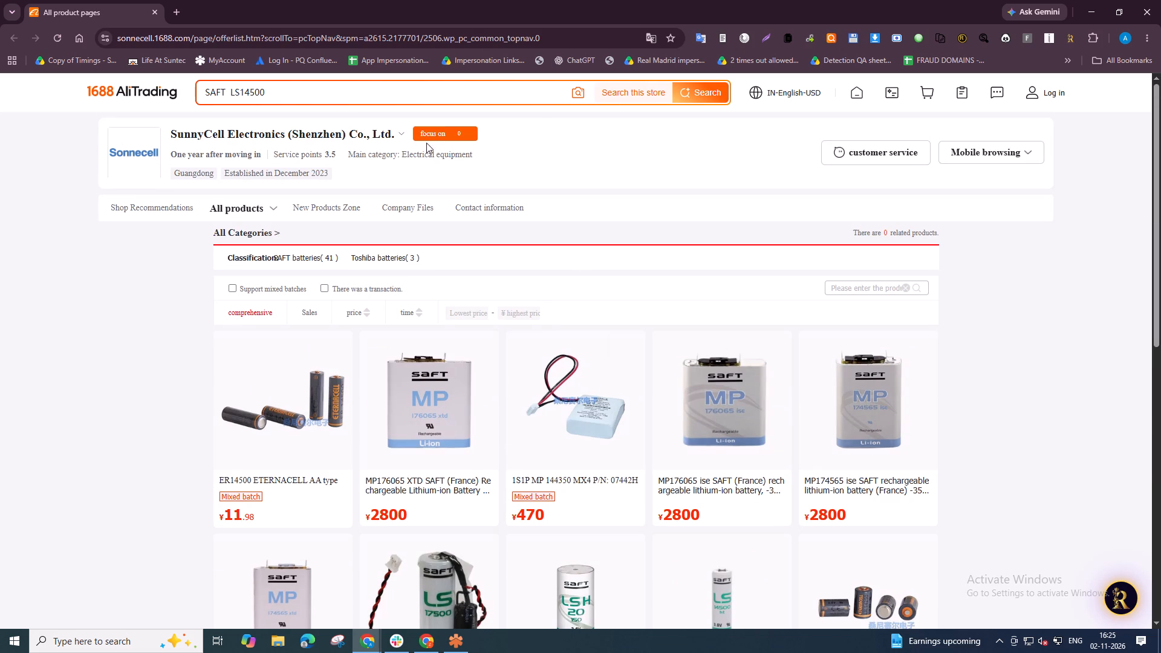
click(215, 135)
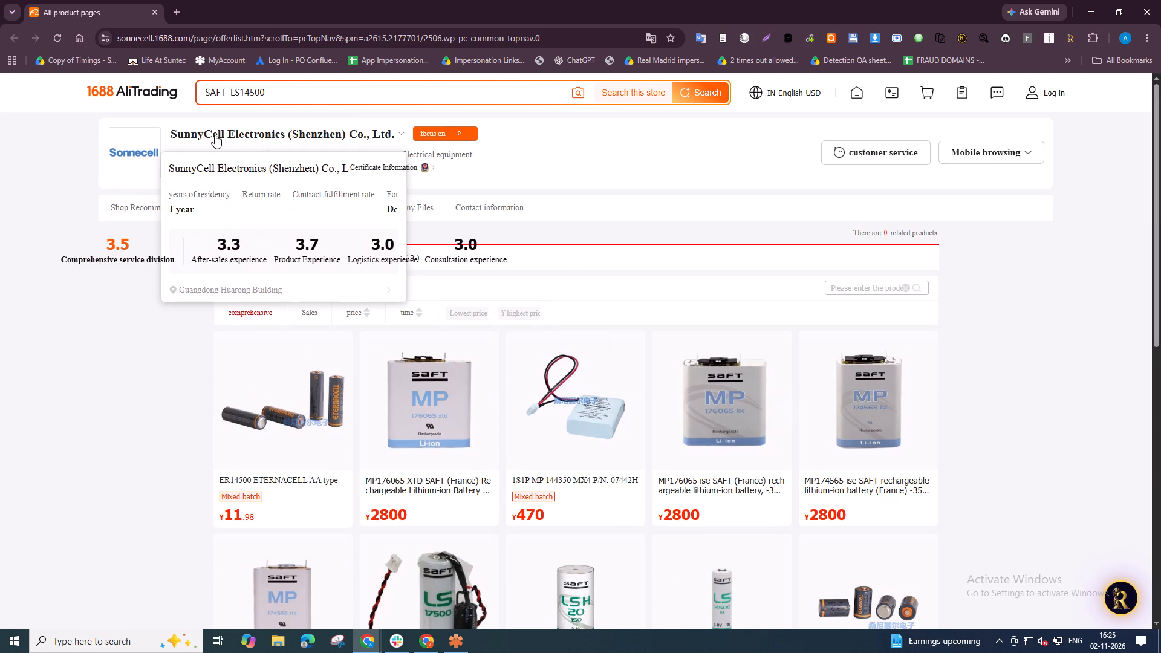
click(213, 133)
drag(41, 447, 37, 437)
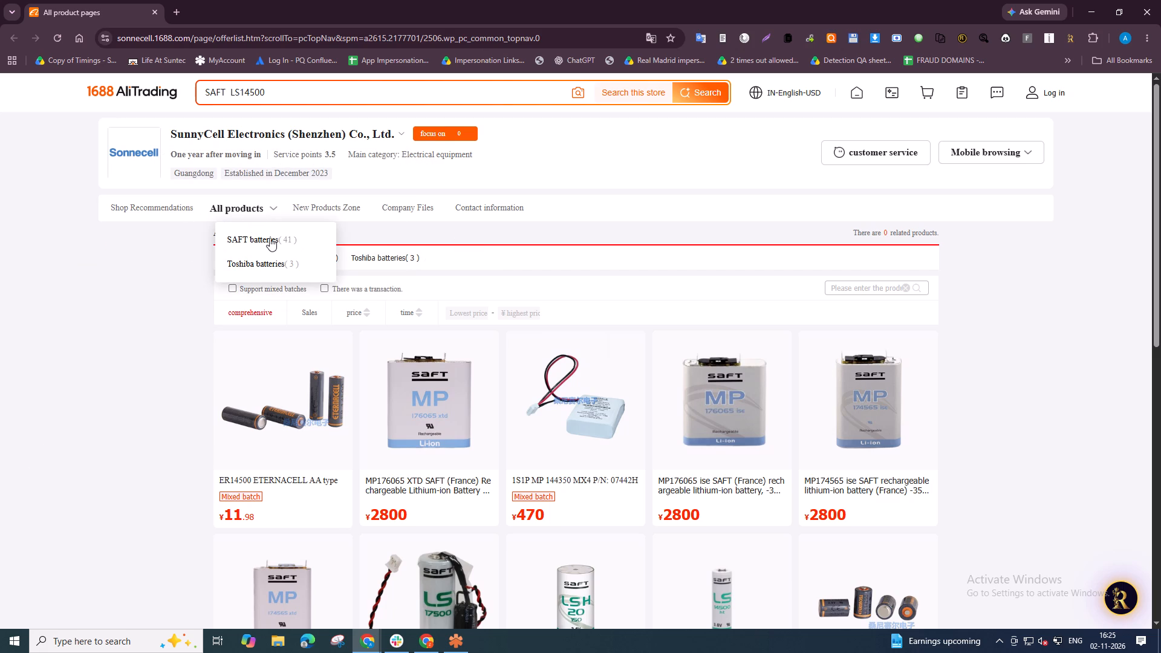
click(269, 238)
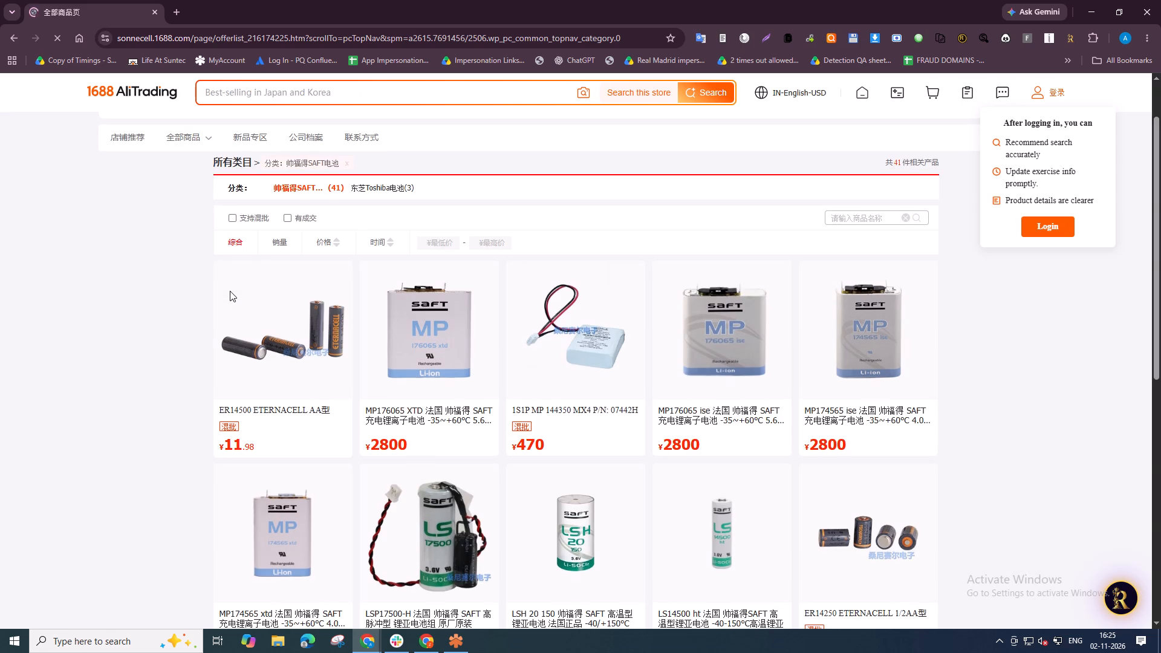
scroll(230, 308, down, 5)
scroll(225, 411, down, 8)
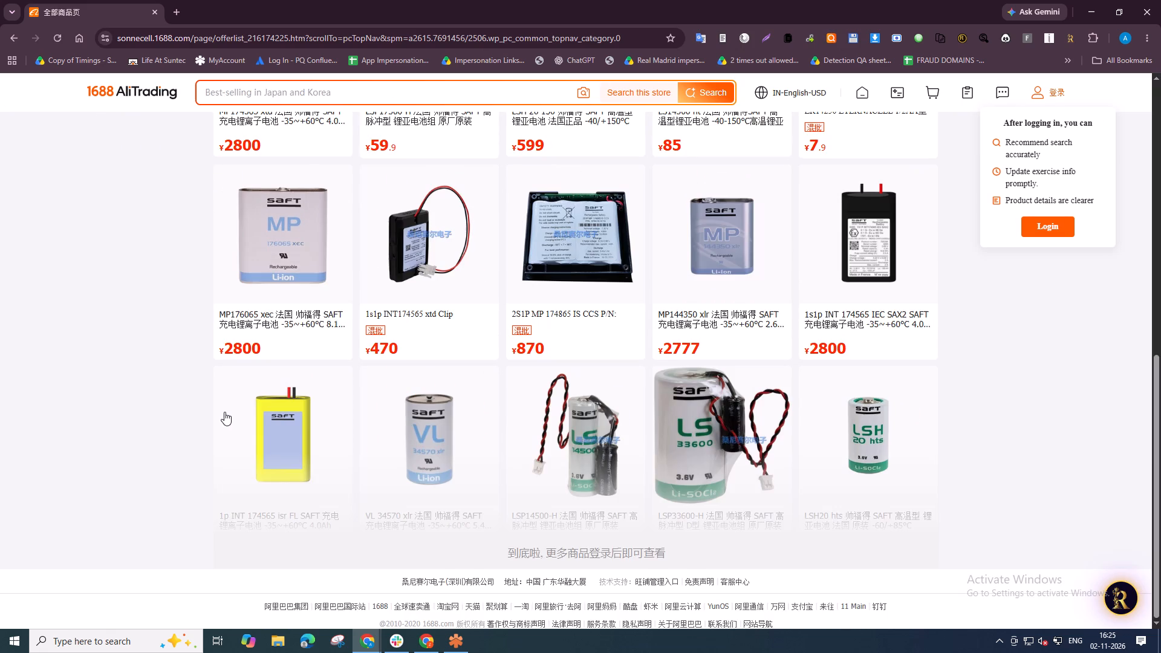
scroll(224, 412, down, 10)
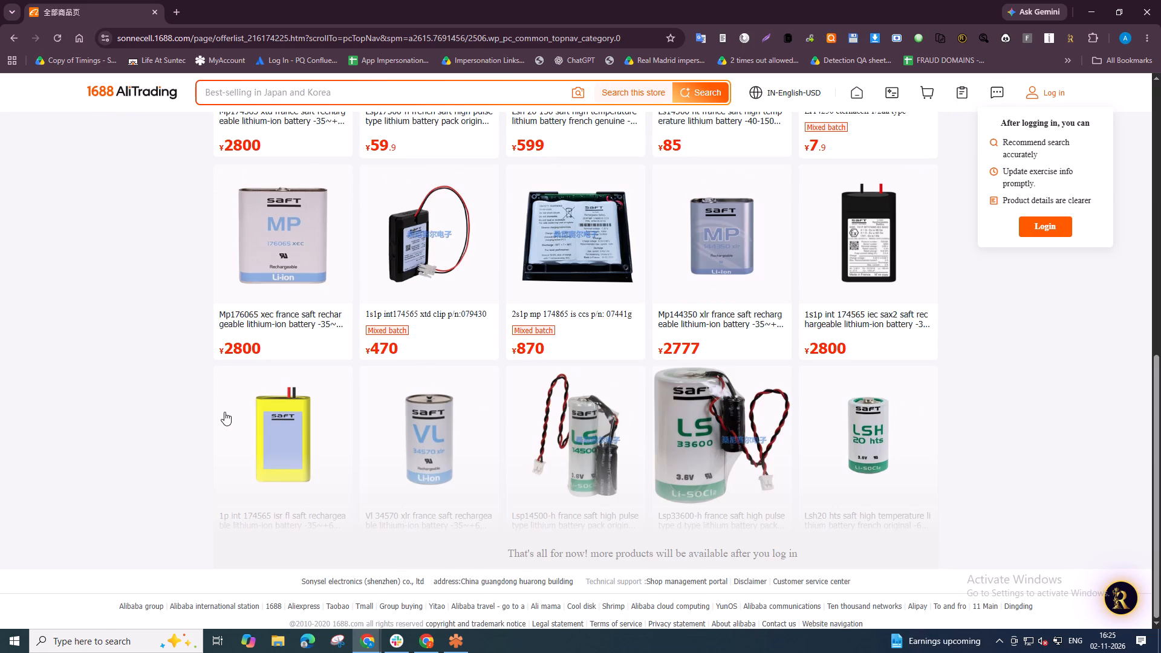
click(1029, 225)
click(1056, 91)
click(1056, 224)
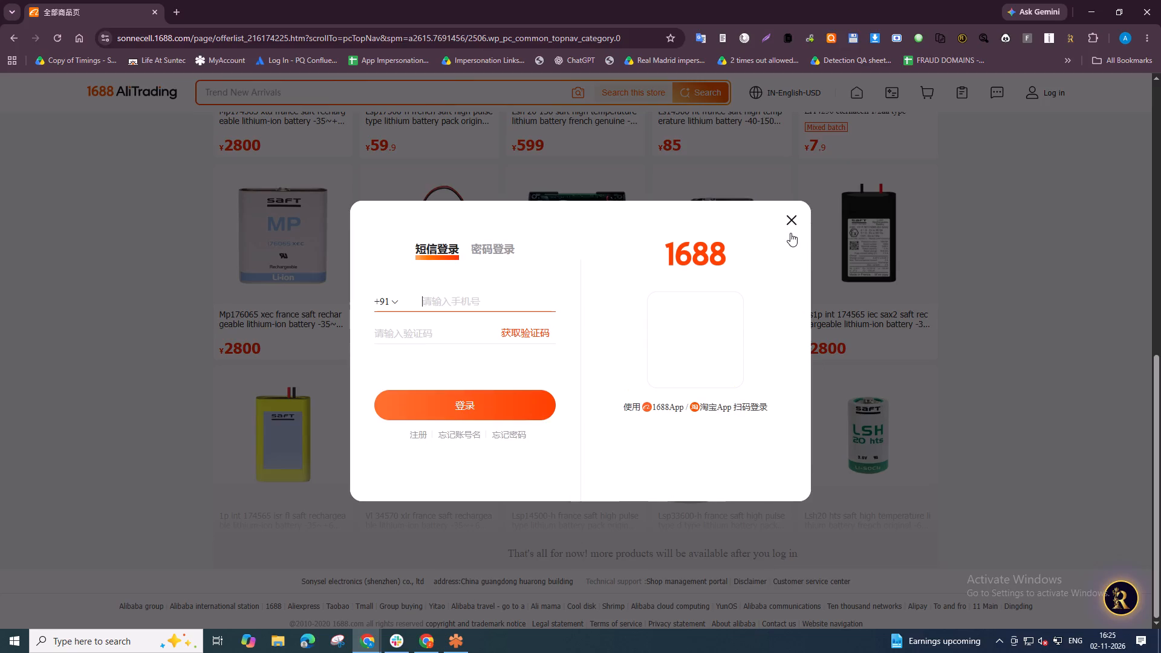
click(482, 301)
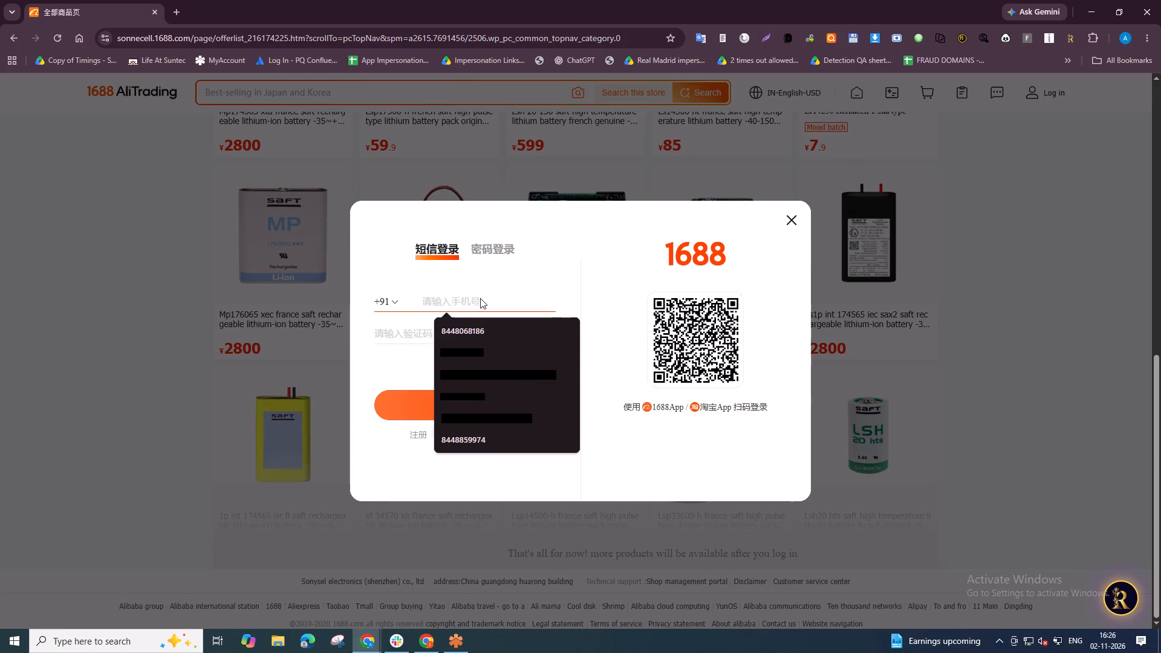
Switch to New Work and copy the 1688 link from the SAFT - LS14250 row.
key(alt+Tab)
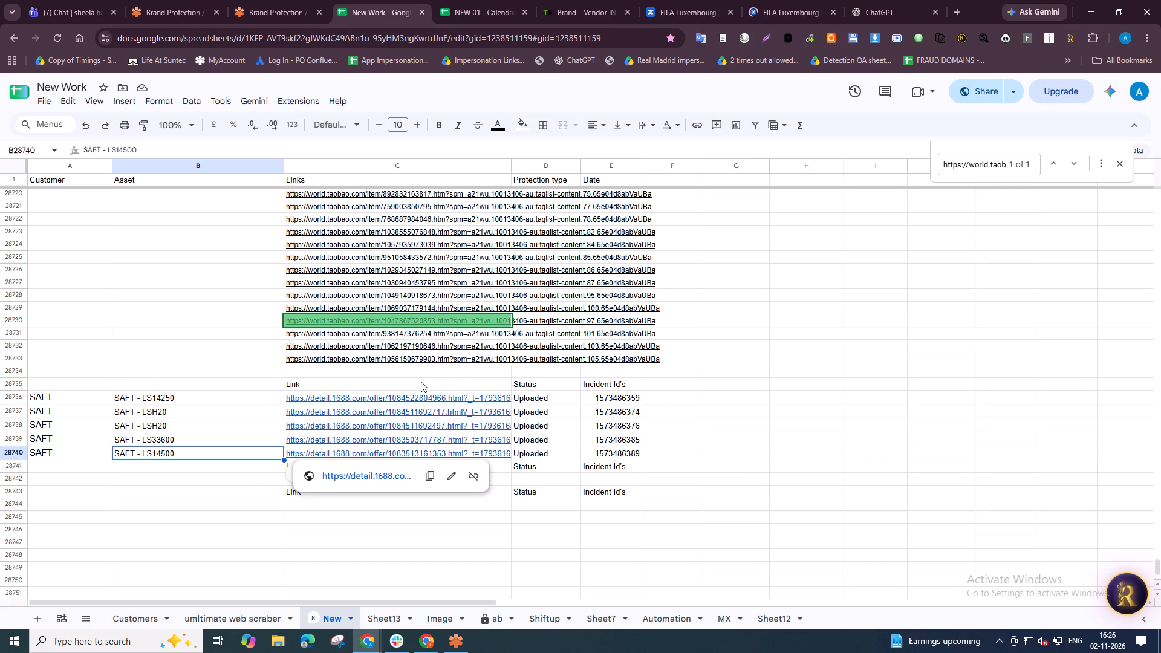
click(418, 395)
key(ctrl+c)
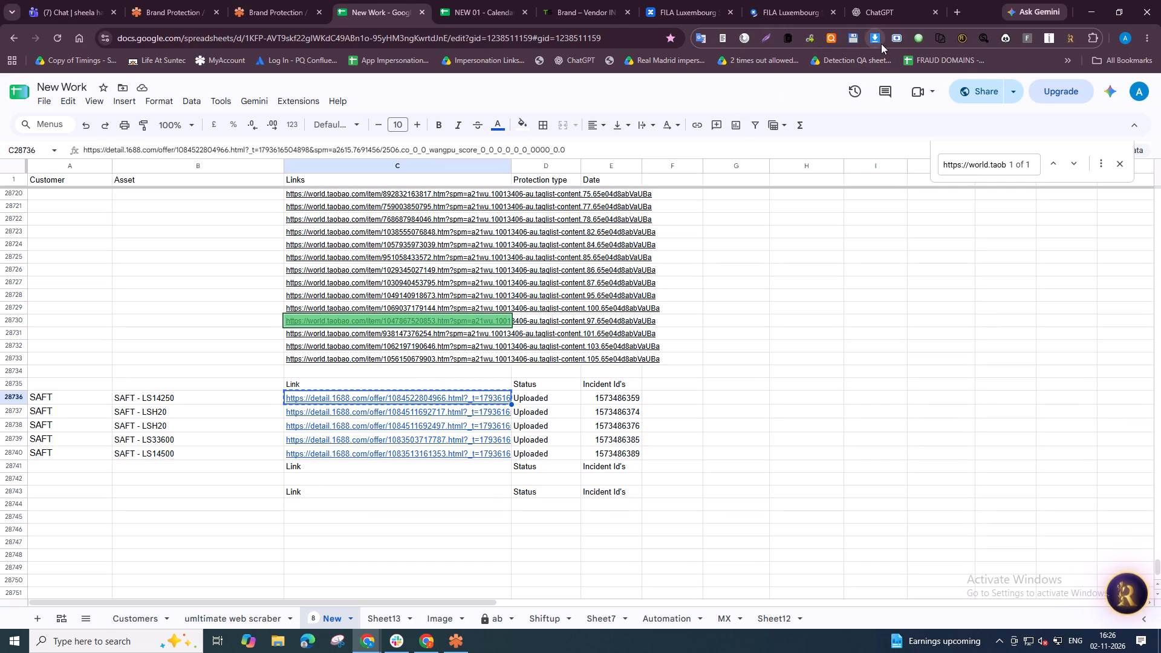
Enable the 1ClickVPN Proxy for Chrome extension, start its VPN connection and return to New Work.
click(1090, 40)
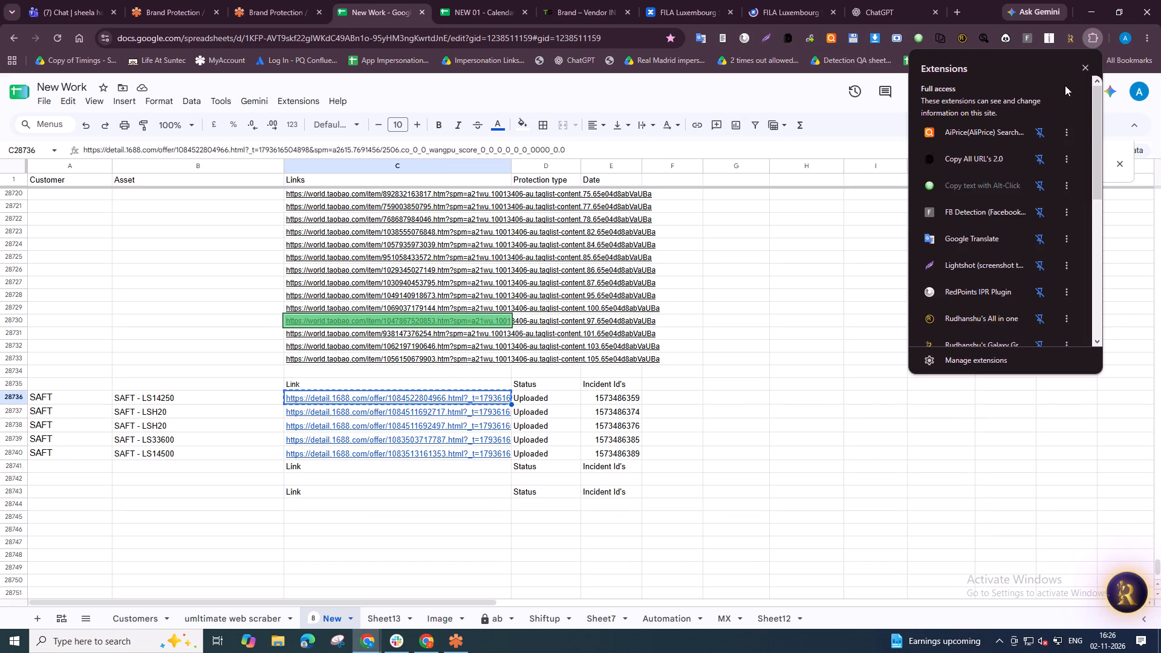
click(985, 354)
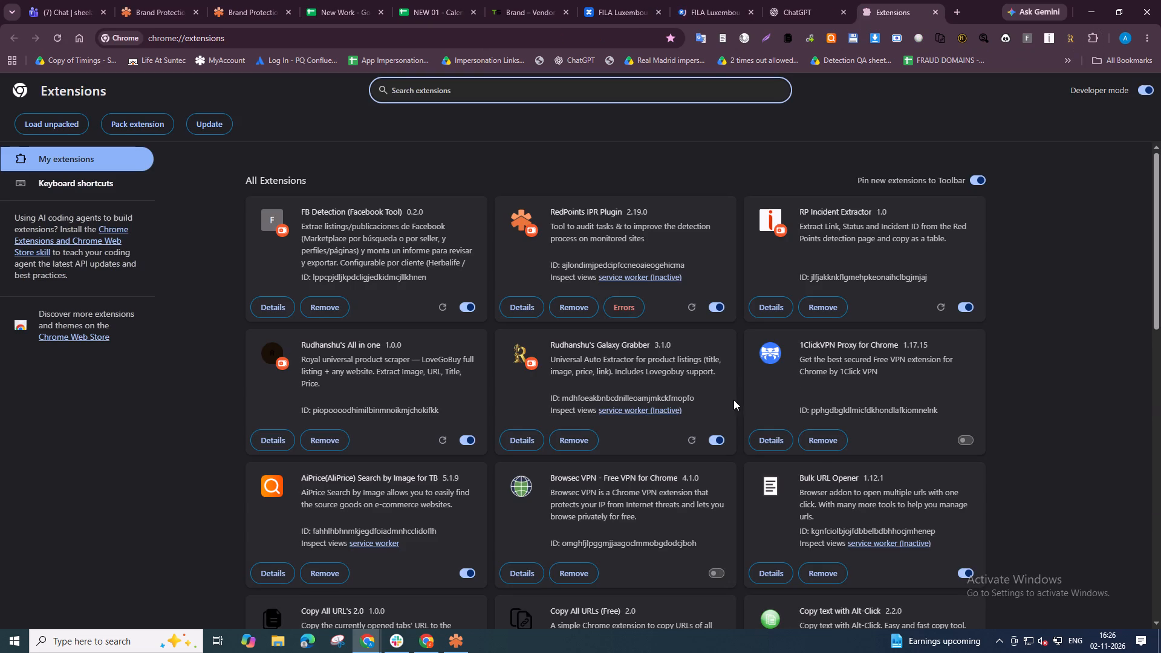
click(970, 441)
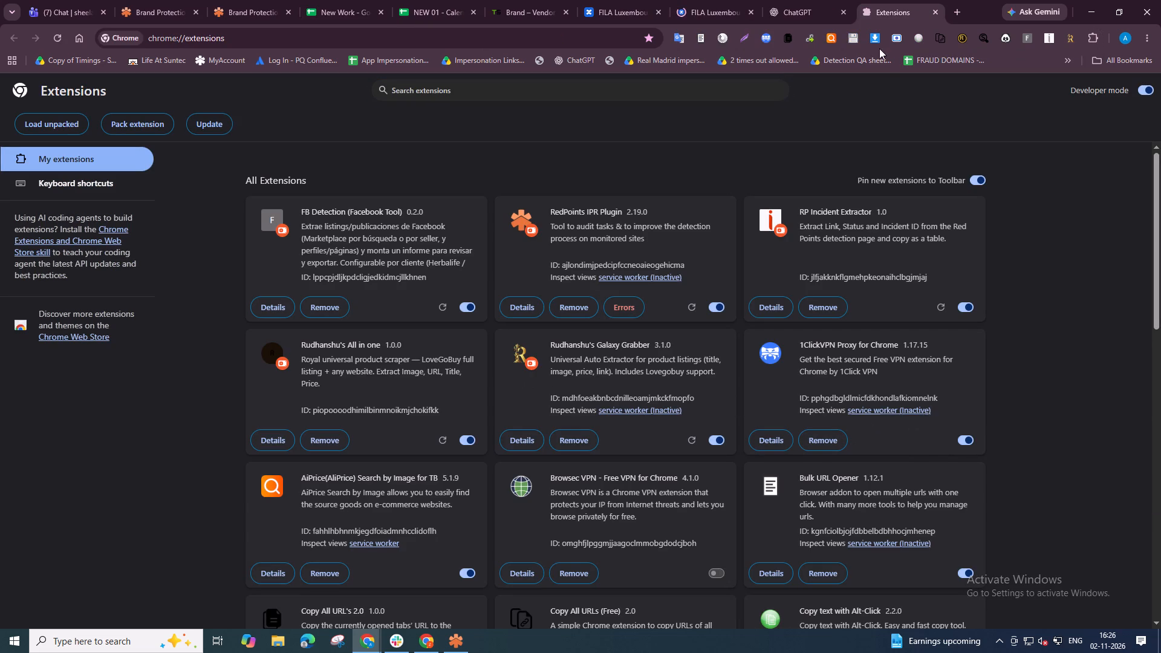
click(763, 35)
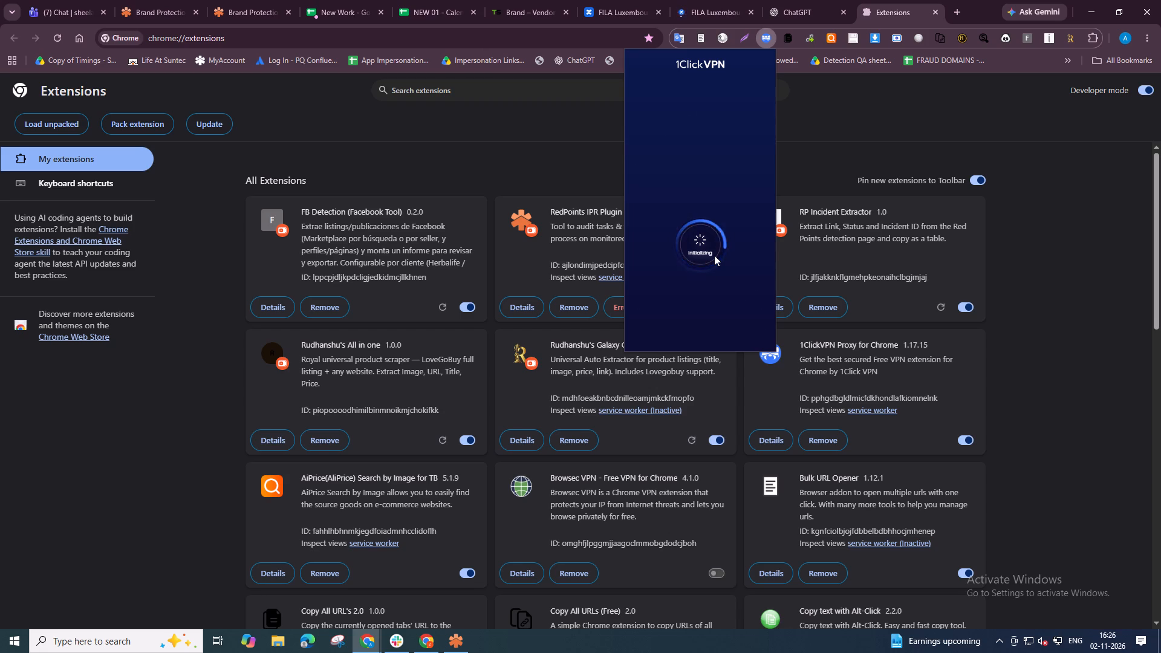
click(704, 242)
click(347, 0)
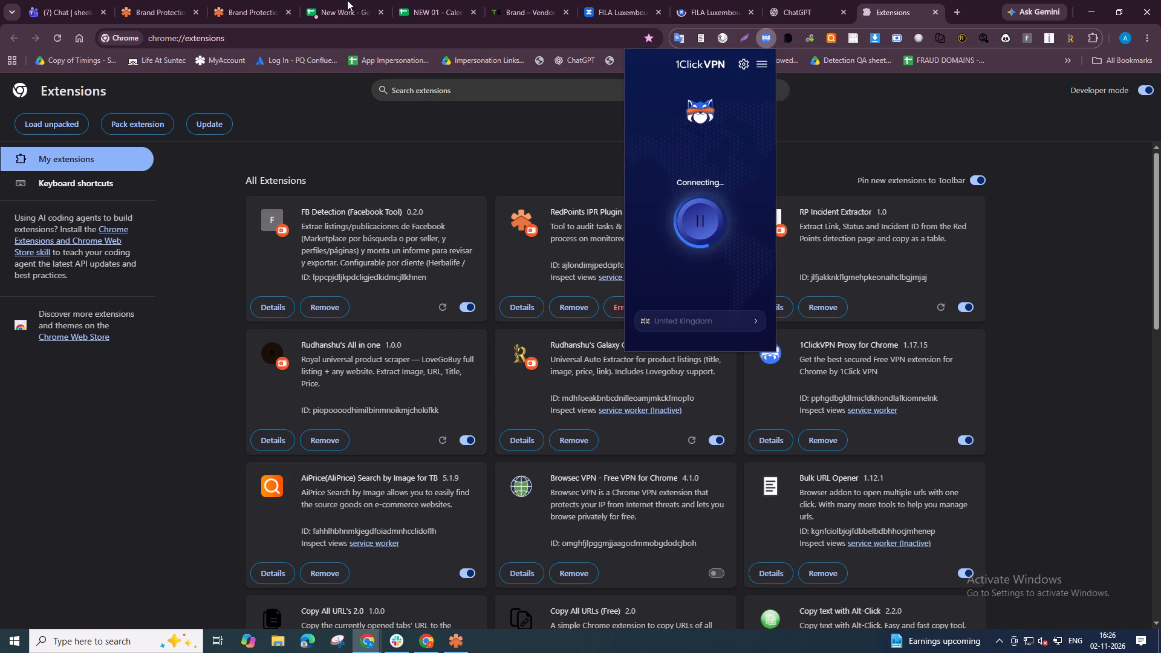
click(686, 205)
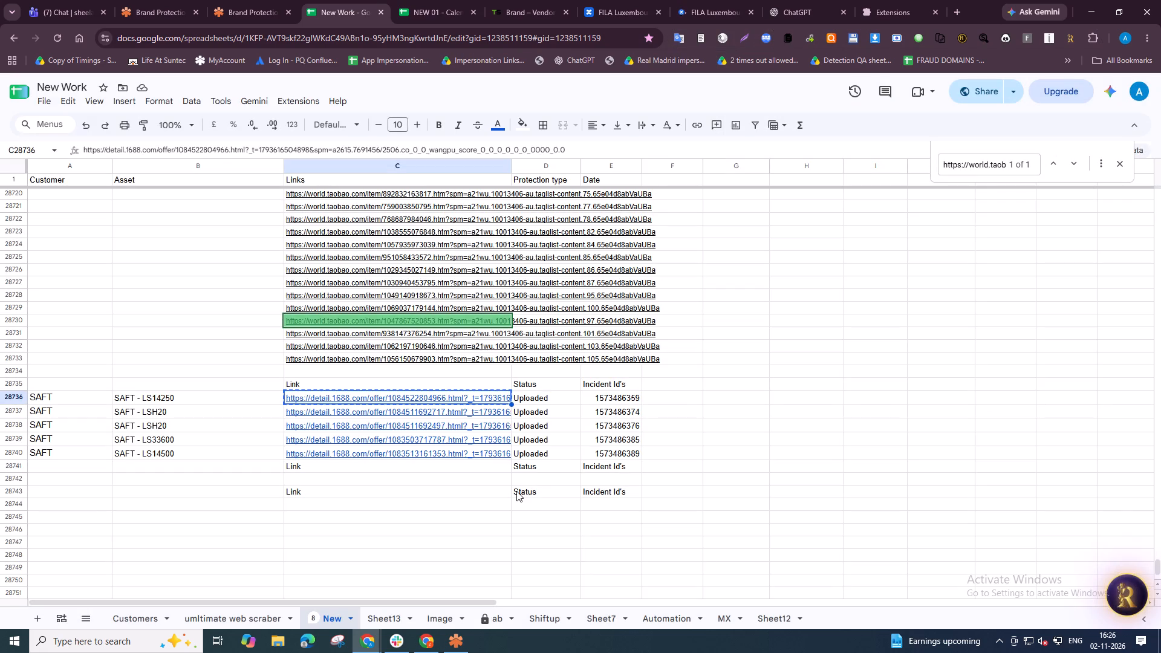
Copy the SAFT - LS14250 row's 1688 link again and open a new browser window.
key(ctrl+c)
key(ctrl+n)
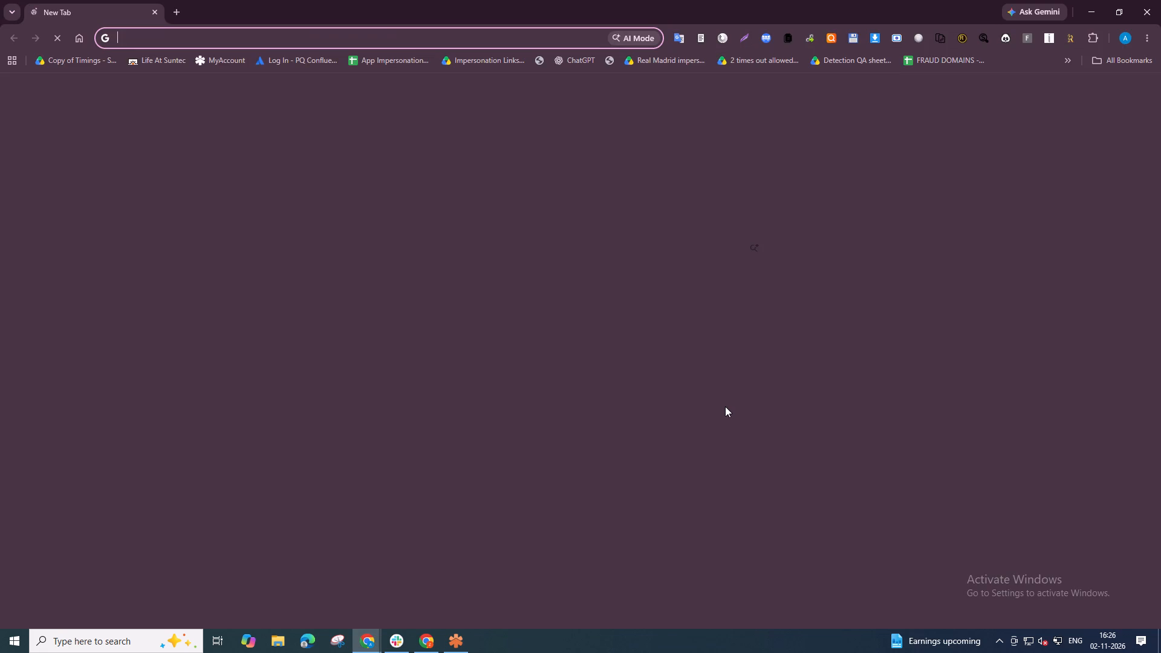
click(773, 39)
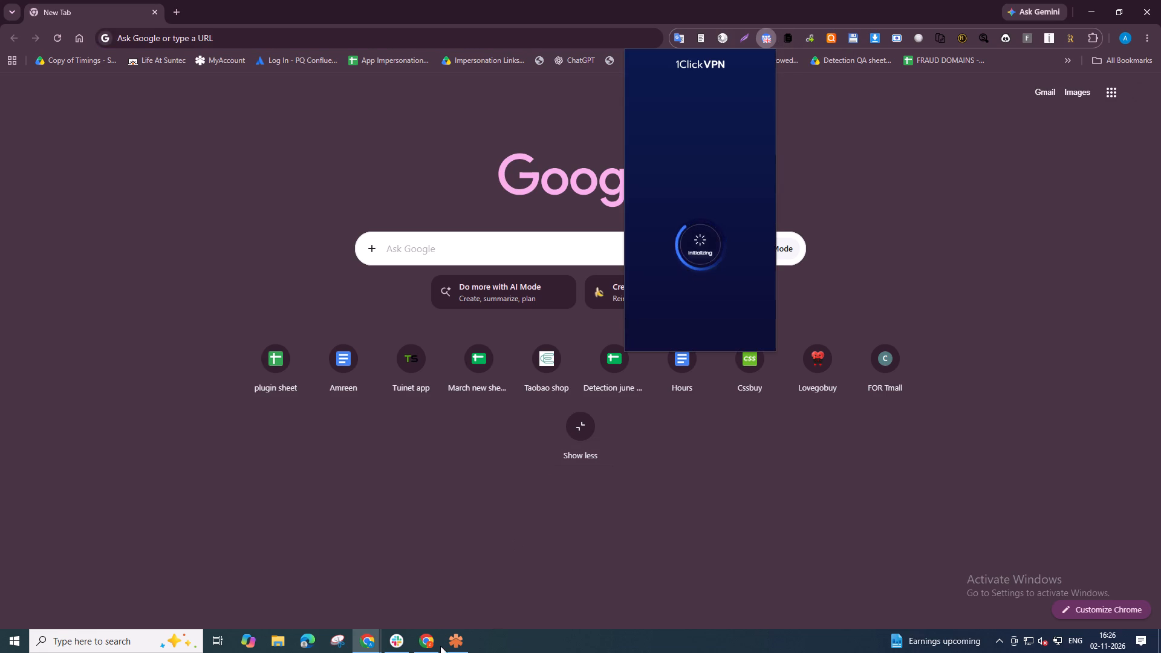
Close the separate browser window with the au.world.taobao.com search.
click(475, 556)
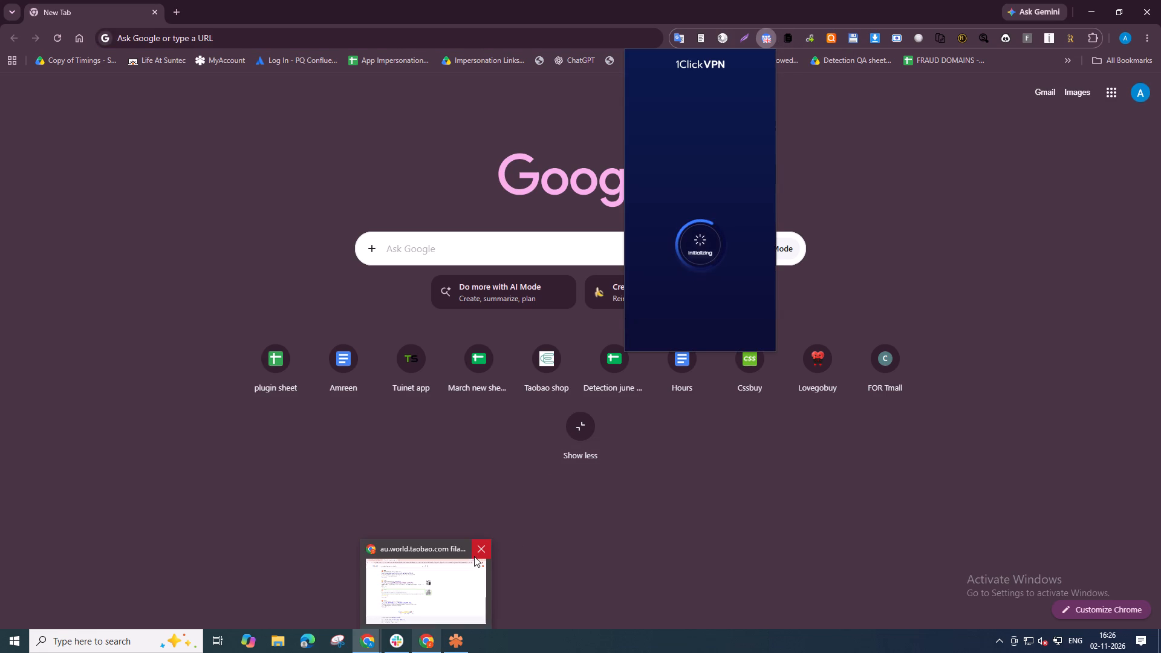
click(491, 549)
click(480, 547)
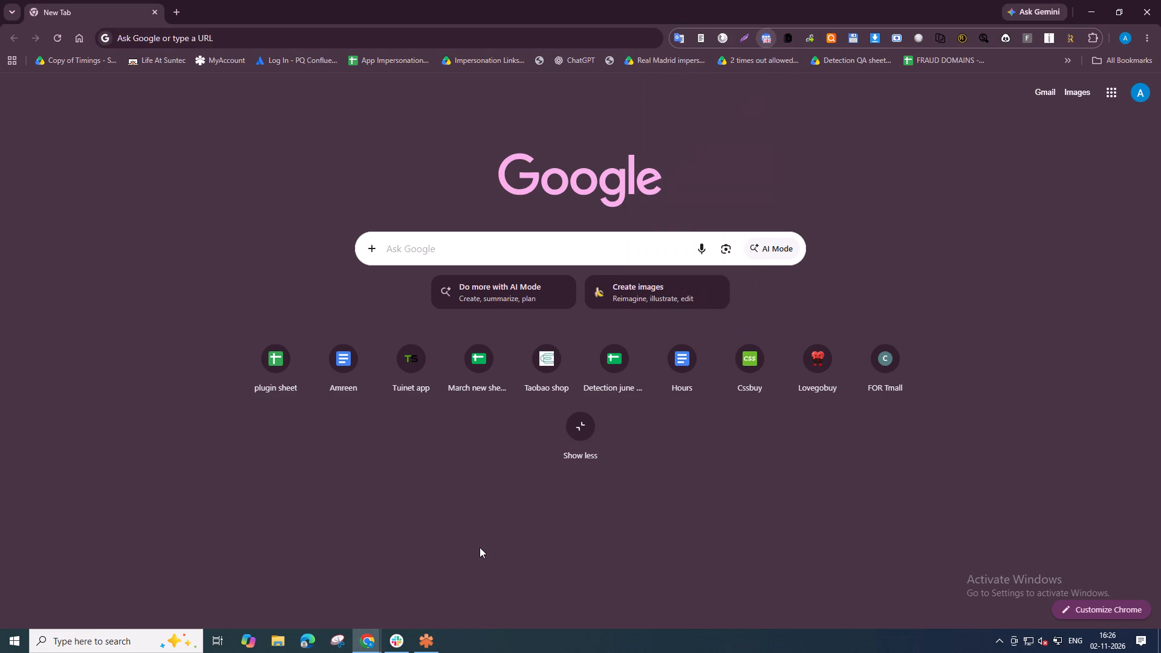
Open Lovegobuy and look up the 1688 product link copied from the SAFT - LS14250 row.
click(831, 346)
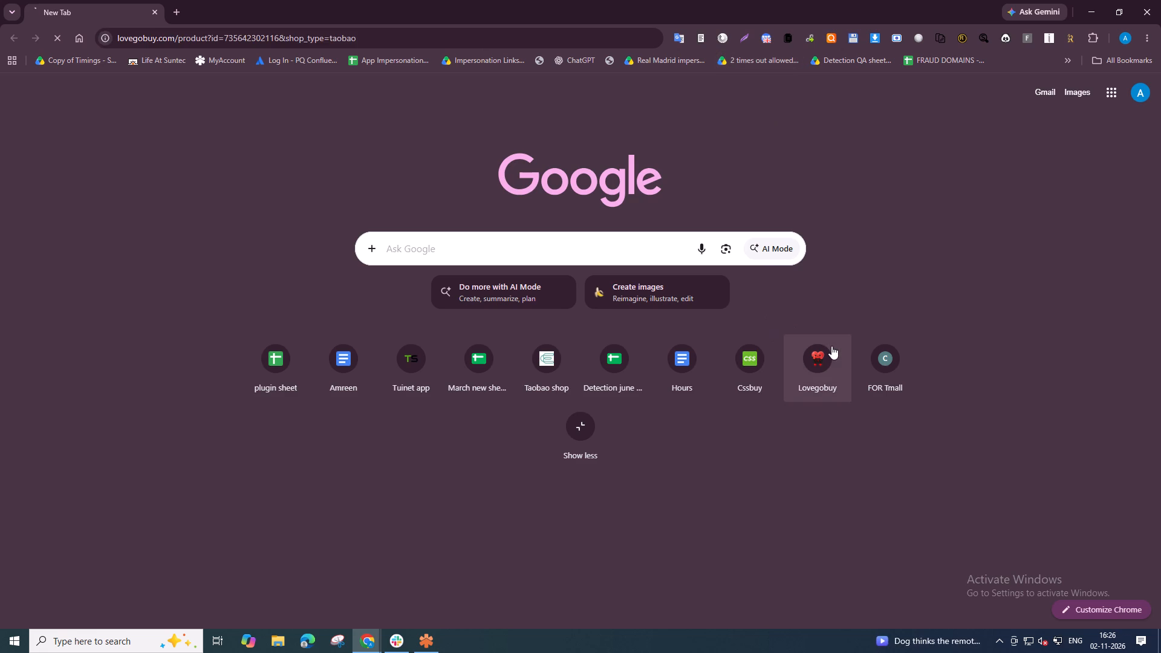
key(alt+Tab)
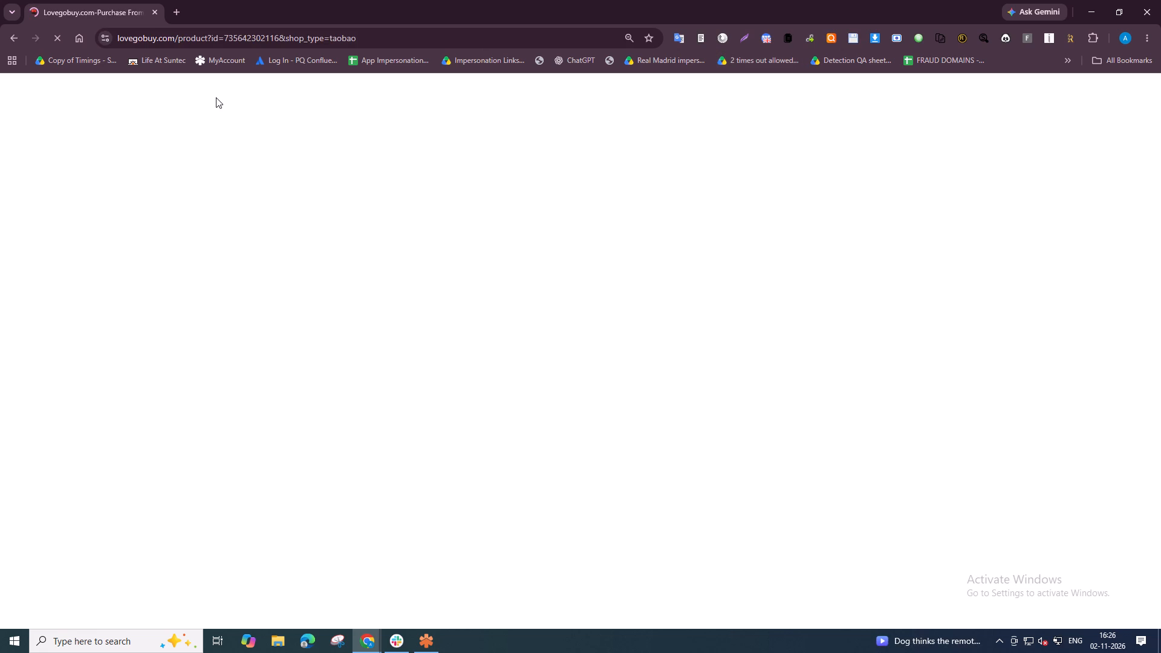
key(ctrl+c)
key(alt+Tab)
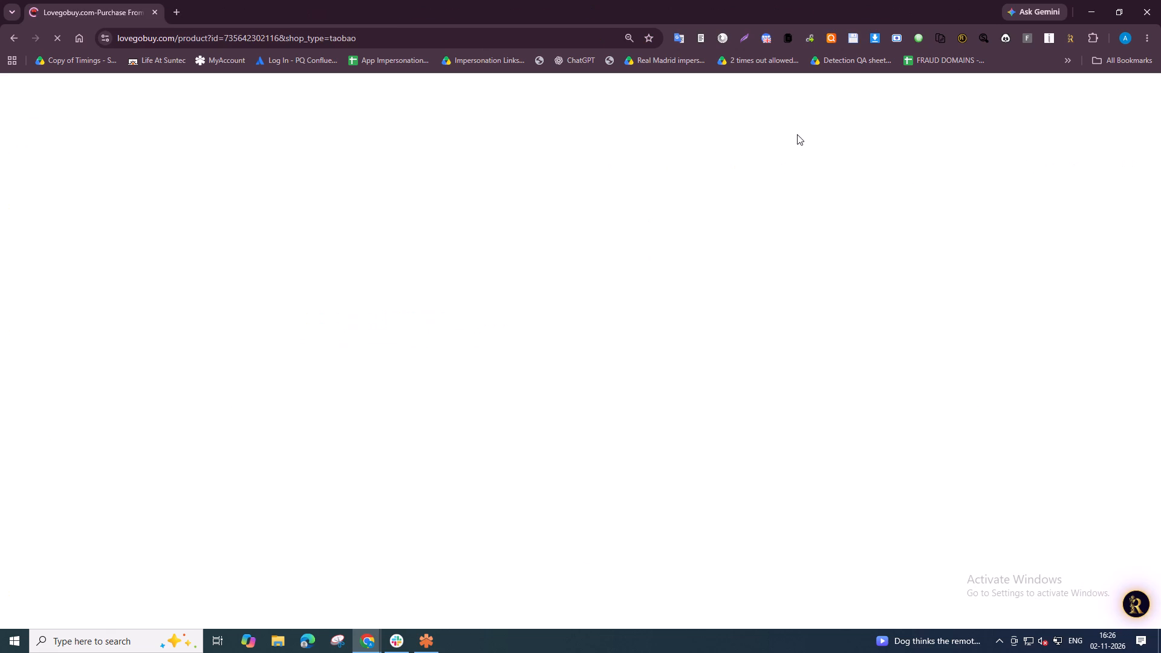
scroll(826, 232, up, 6)
click(648, 92)
key(ctrl+v)
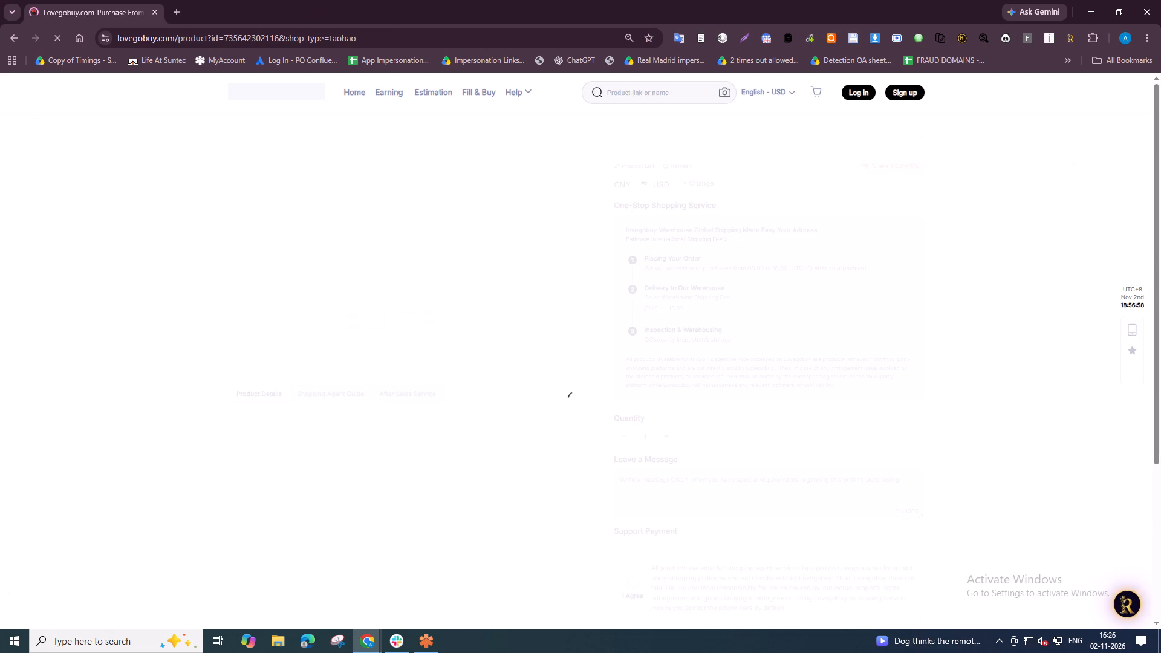
key(Return)
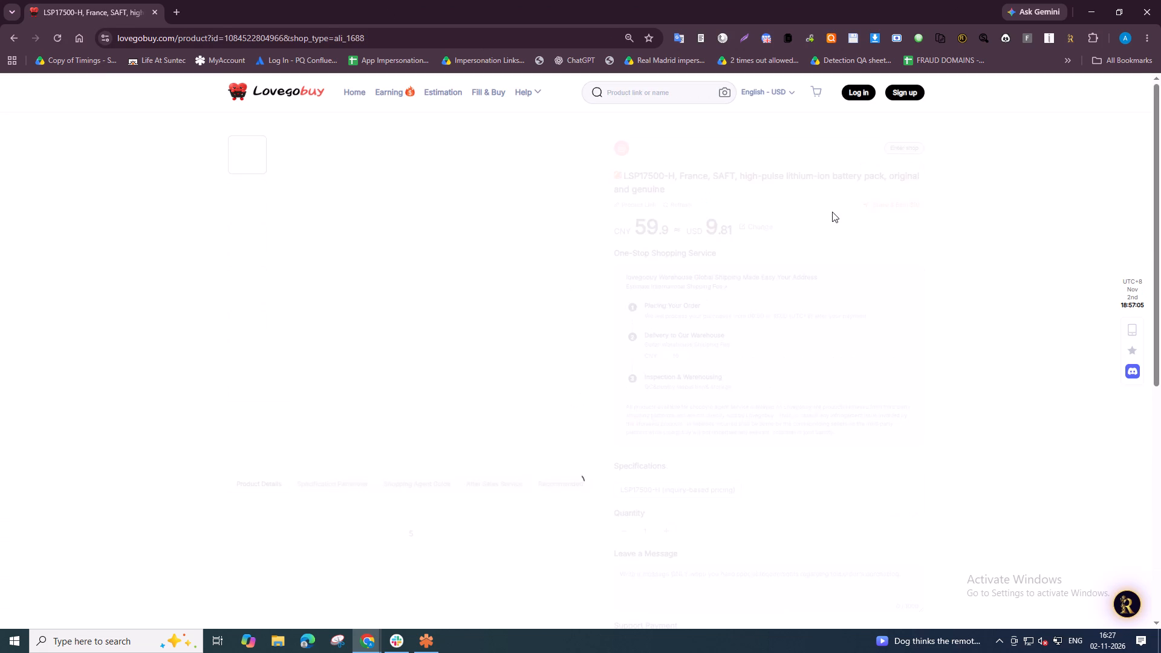
Open the seller's store from the Lovegobuy product page and dismiss the new users coupon offer.
click(903, 146)
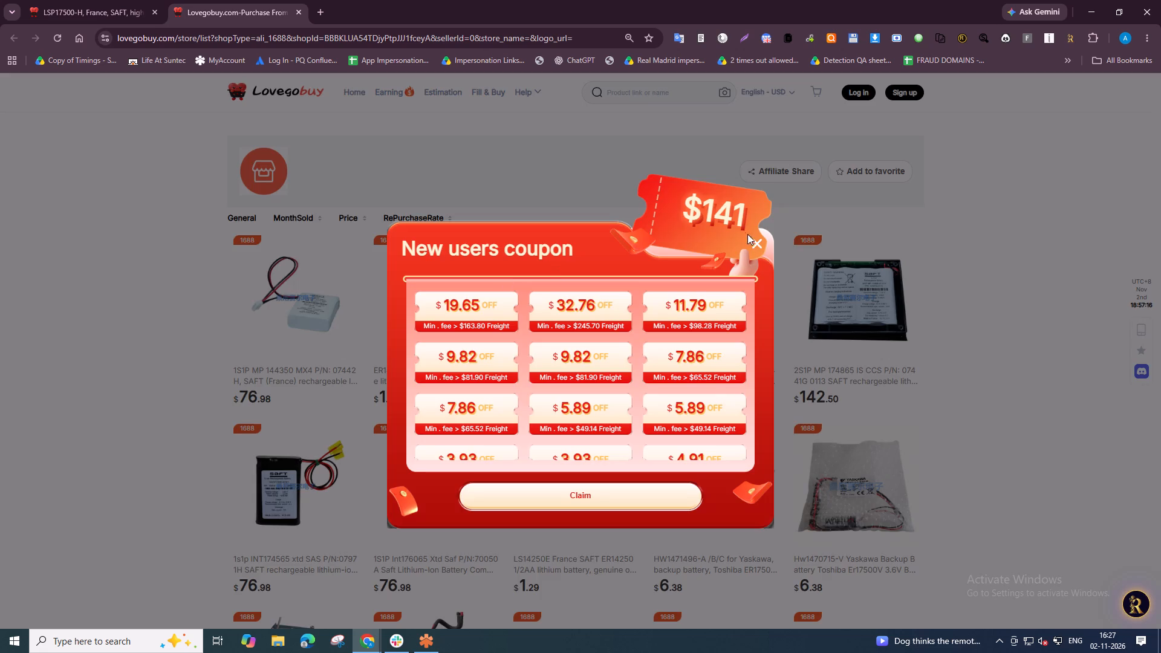
click(756, 241)
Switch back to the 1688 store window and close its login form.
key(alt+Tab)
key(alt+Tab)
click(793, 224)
Compare the seller's 1688 SAFT battery category with its Lovegobuy store and look through all the Lovegobuy listings.
scroll(790, 256, up, 10)
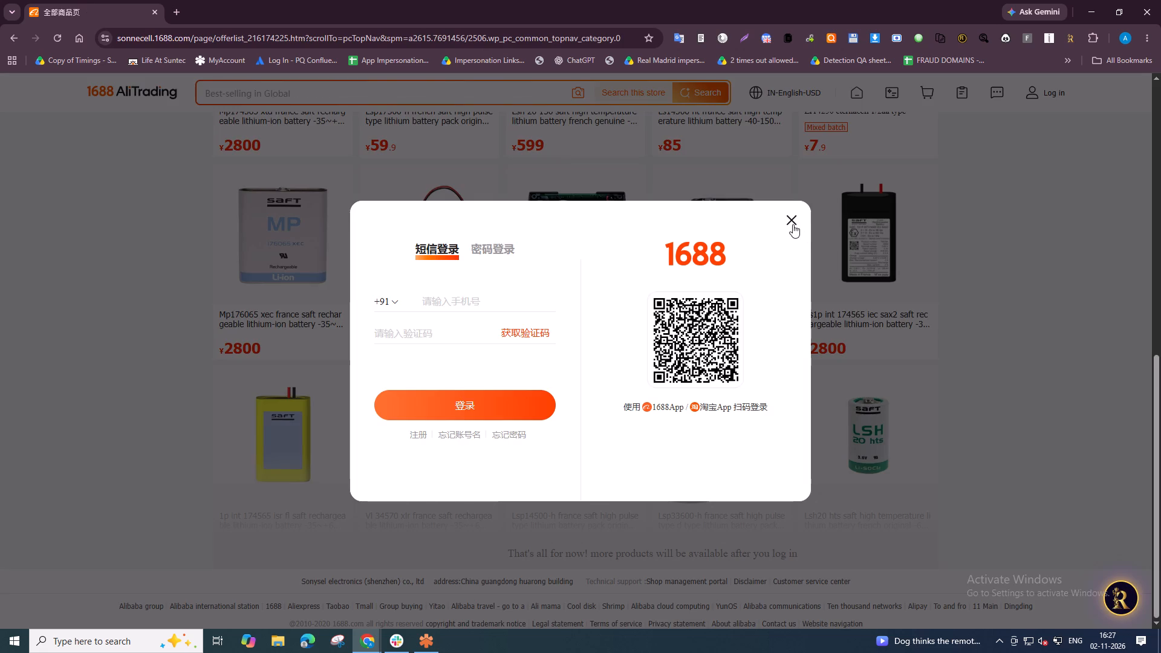
scroll(793, 224, up, 11)
key(alt+Tab)
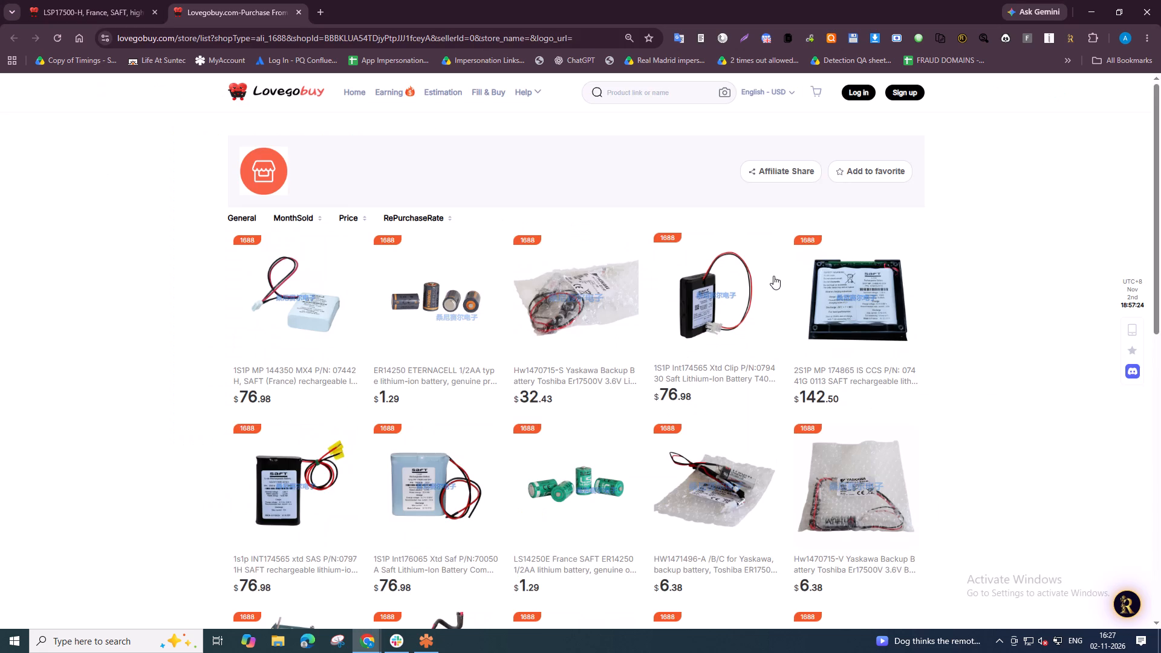
key(alt+Tab)
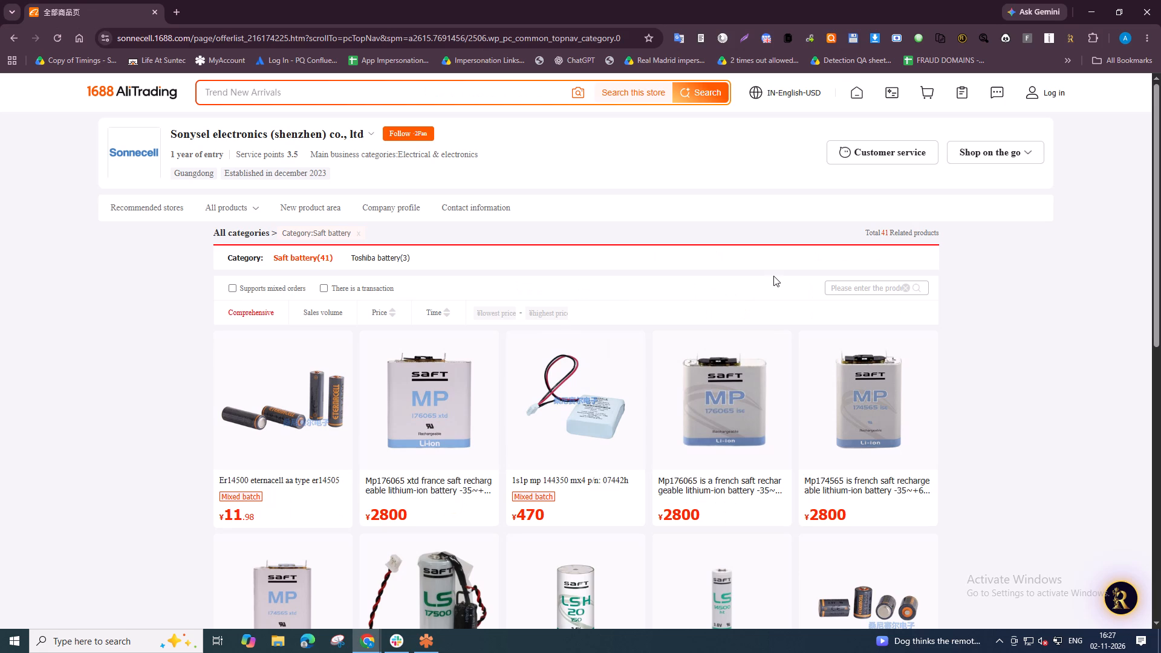
key(alt+Tab)
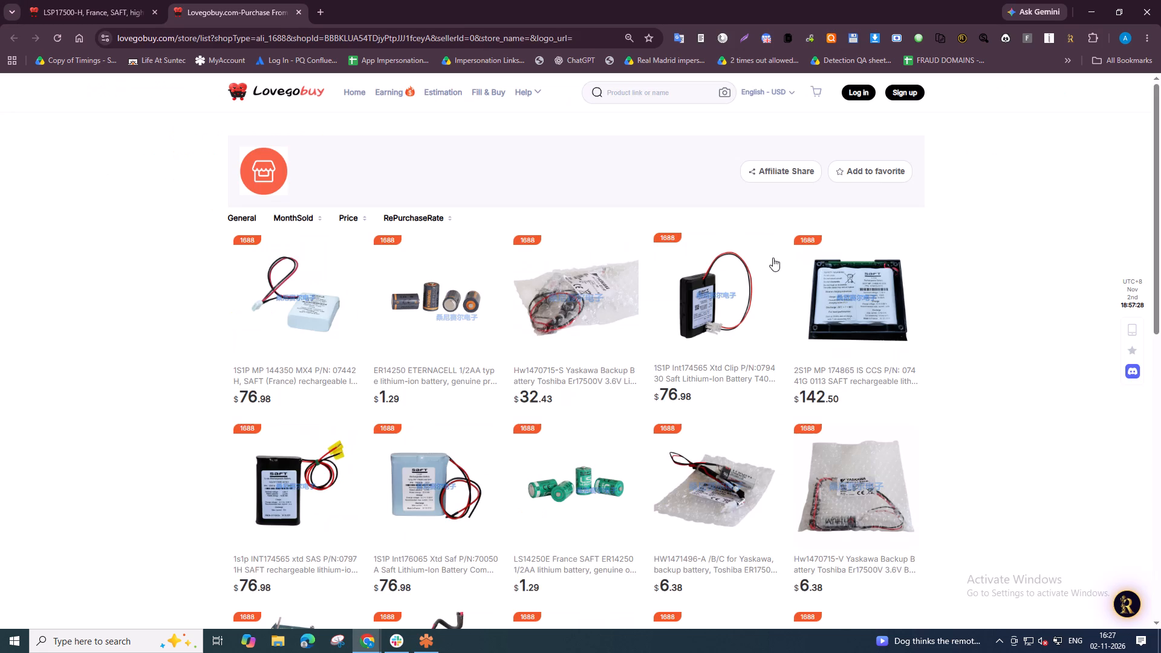
scroll(775, 294, down, 13)
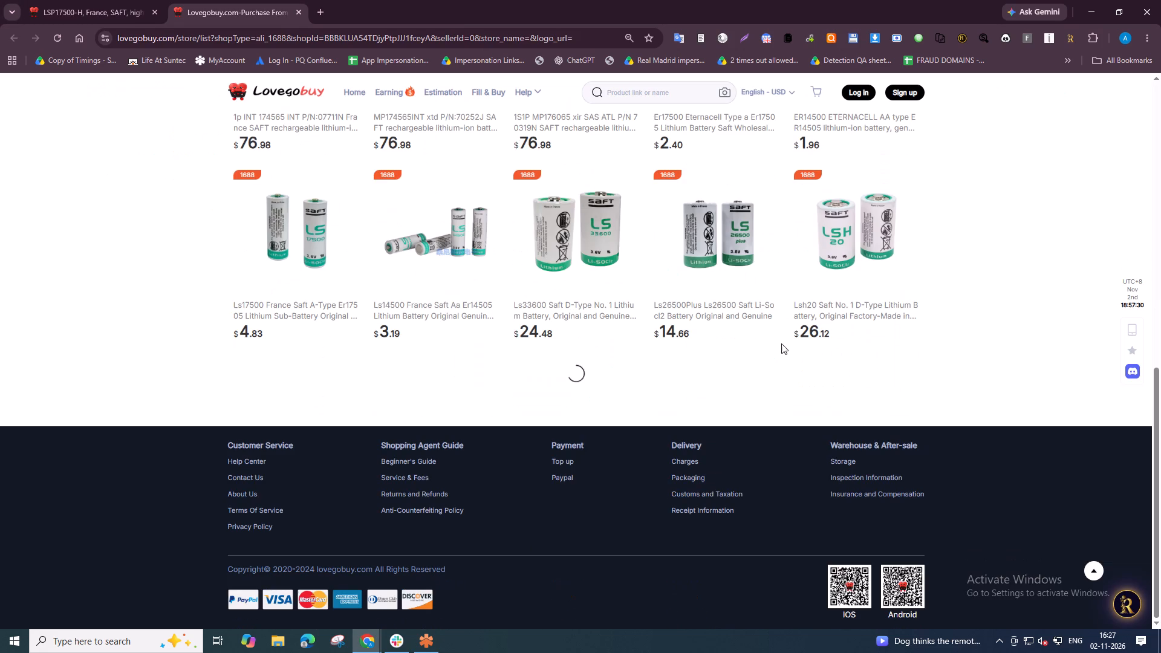
scroll(781, 343, down, 4)
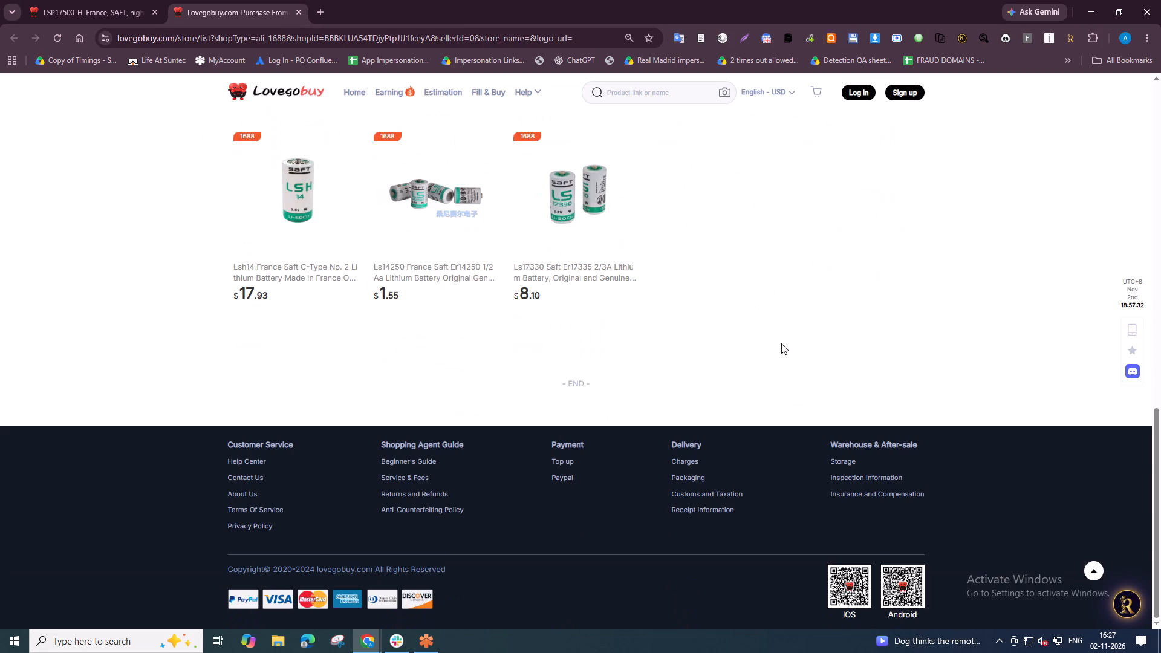
scroll(781, 343, up, 8)
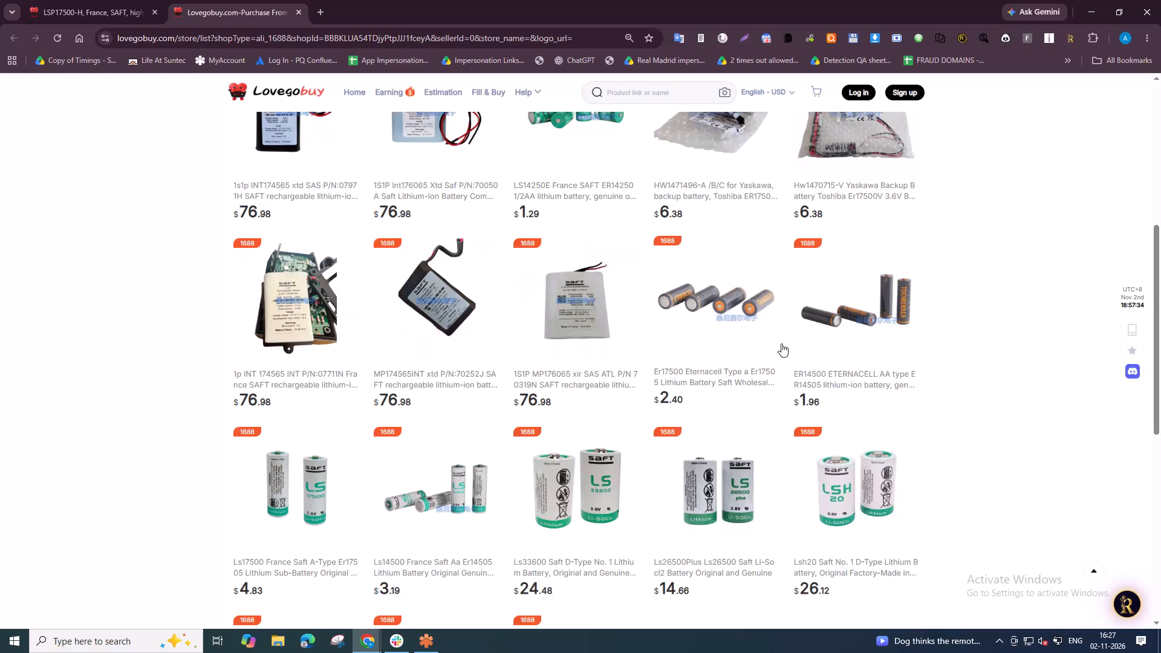
View the Lovegobuy store's affiliate share link, compare it with the 1688 Saft battery category's address, and close the share window.
scroll(781, 343, up, 8)
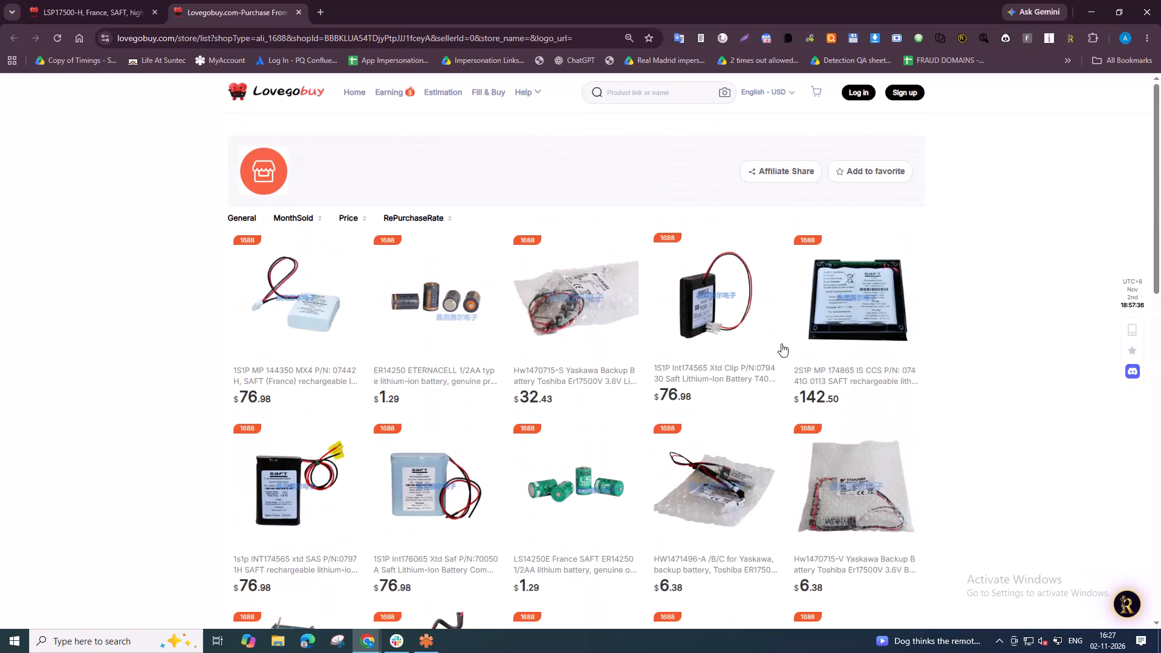
scroll(781, 343, up, 4)
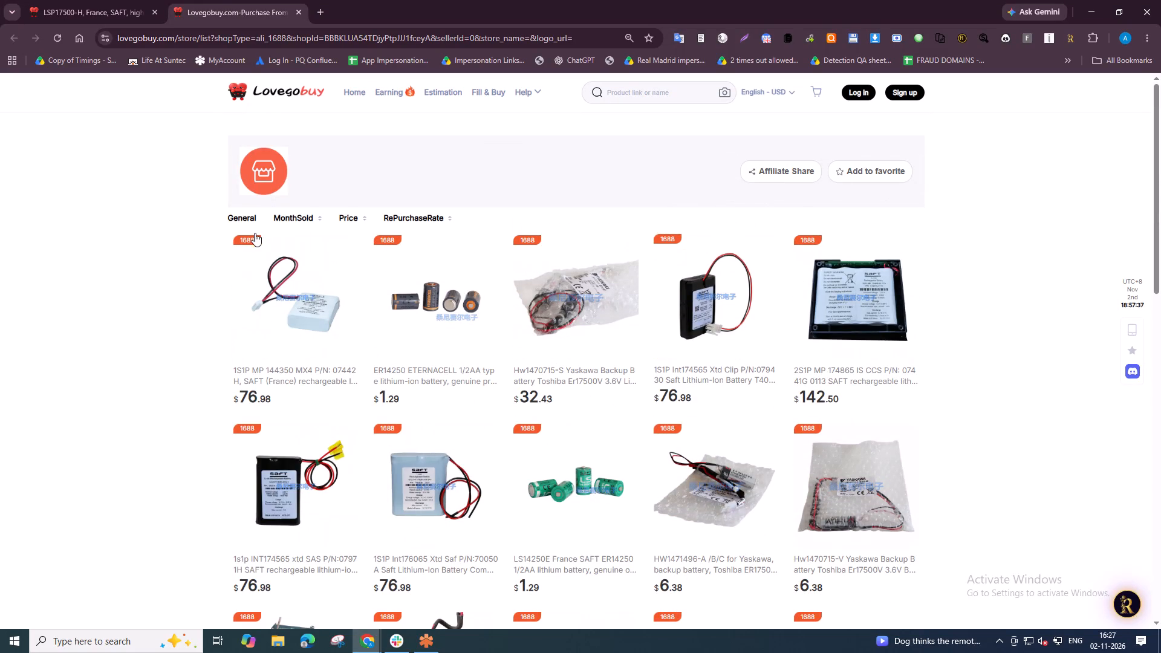
scroll(378, 264, up, 5)
scroll(564, 181, up, 2)
scroll(464, 79, up, 1)
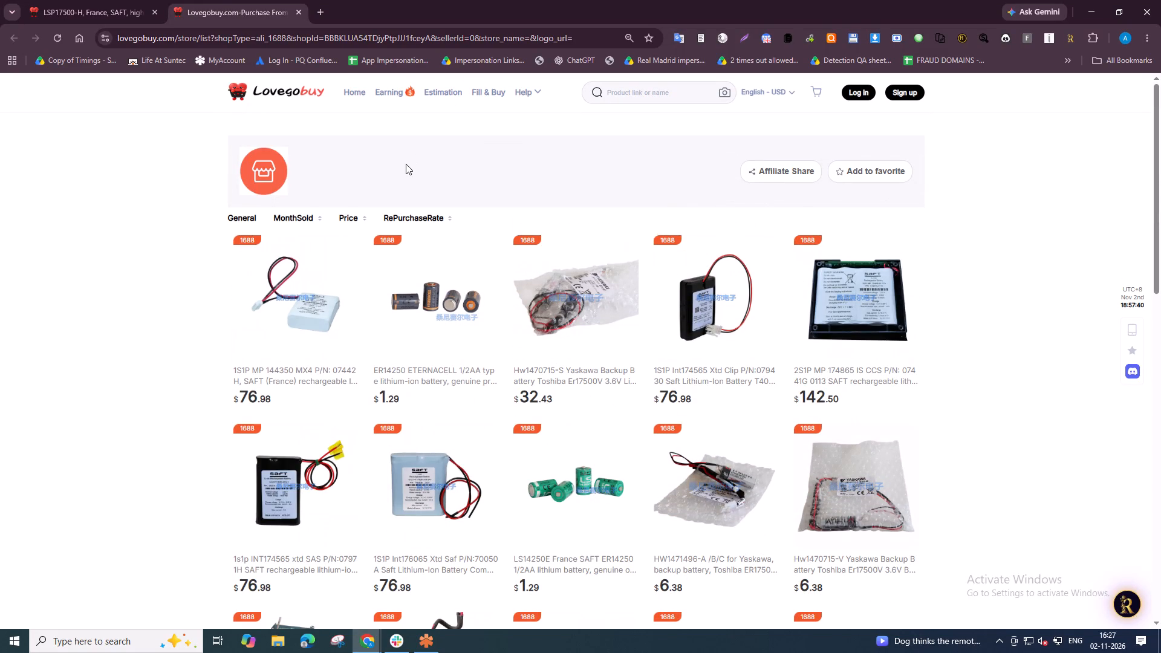
click(805, 176)
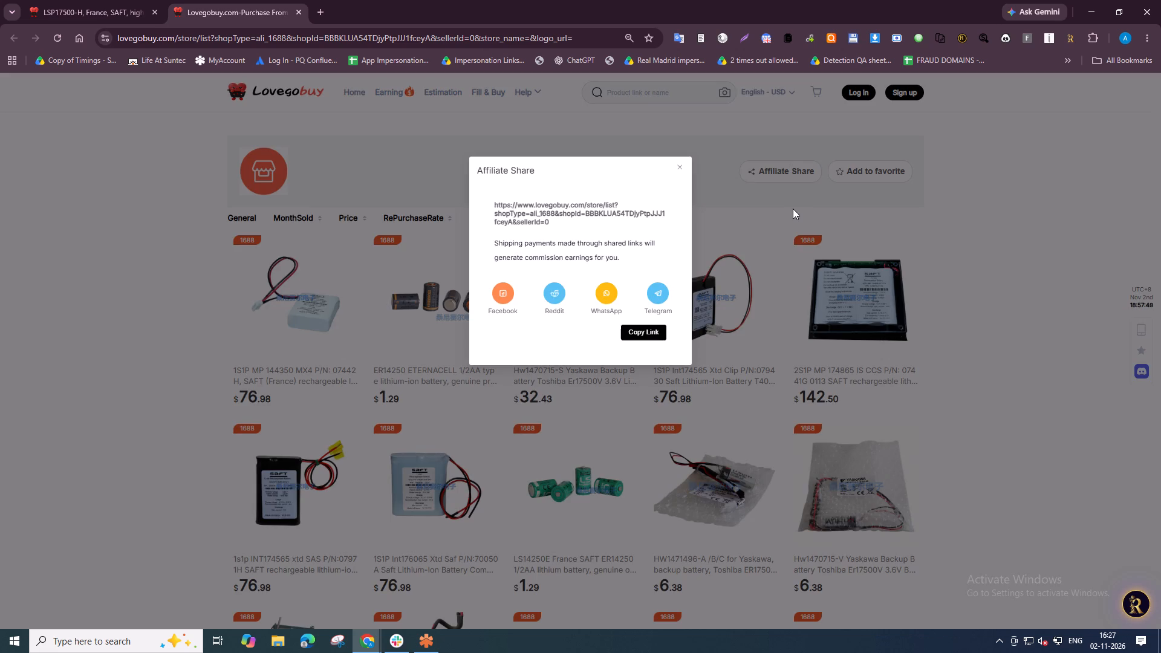
key(alt+Tab)
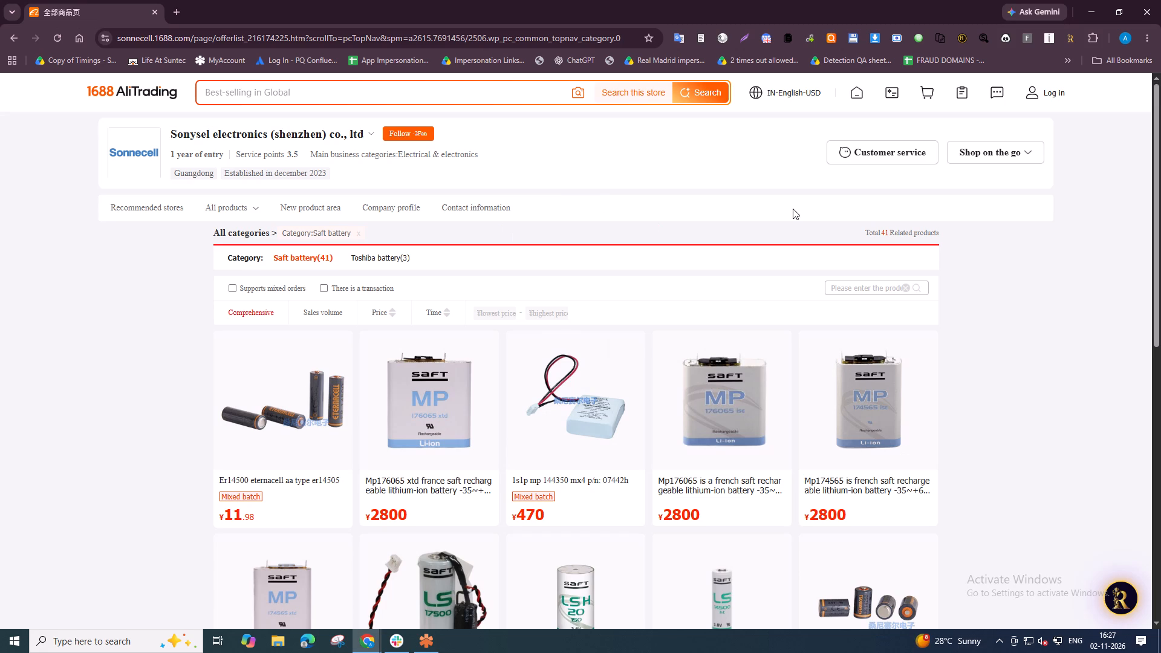
triple_click(477, 39)
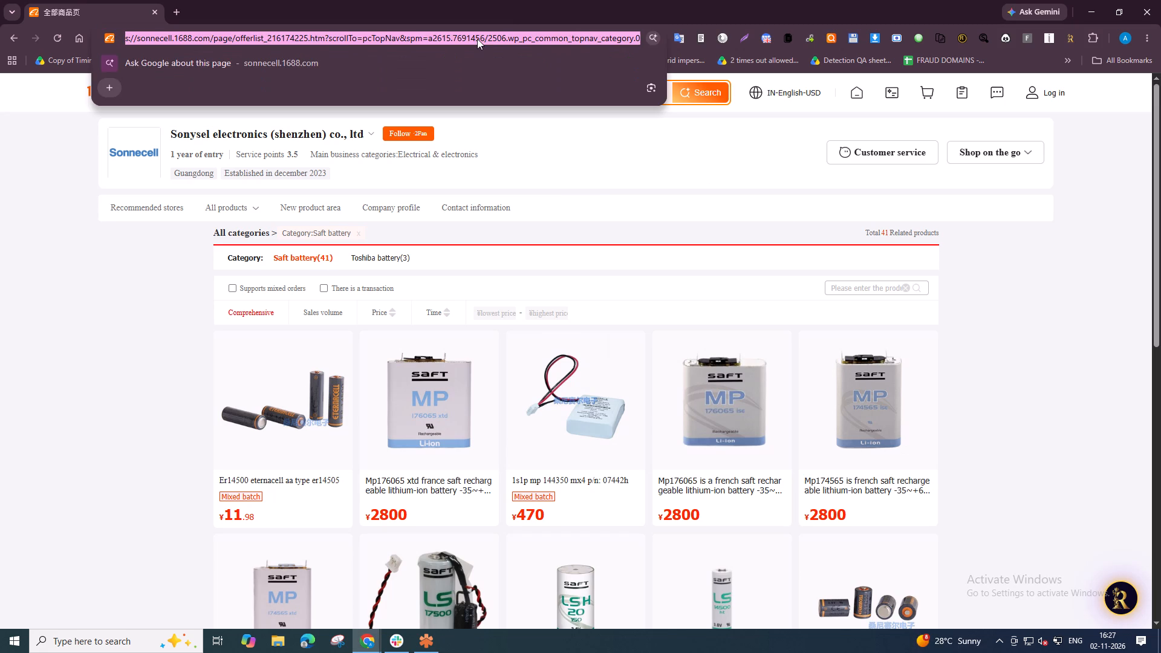
click(136, 302)
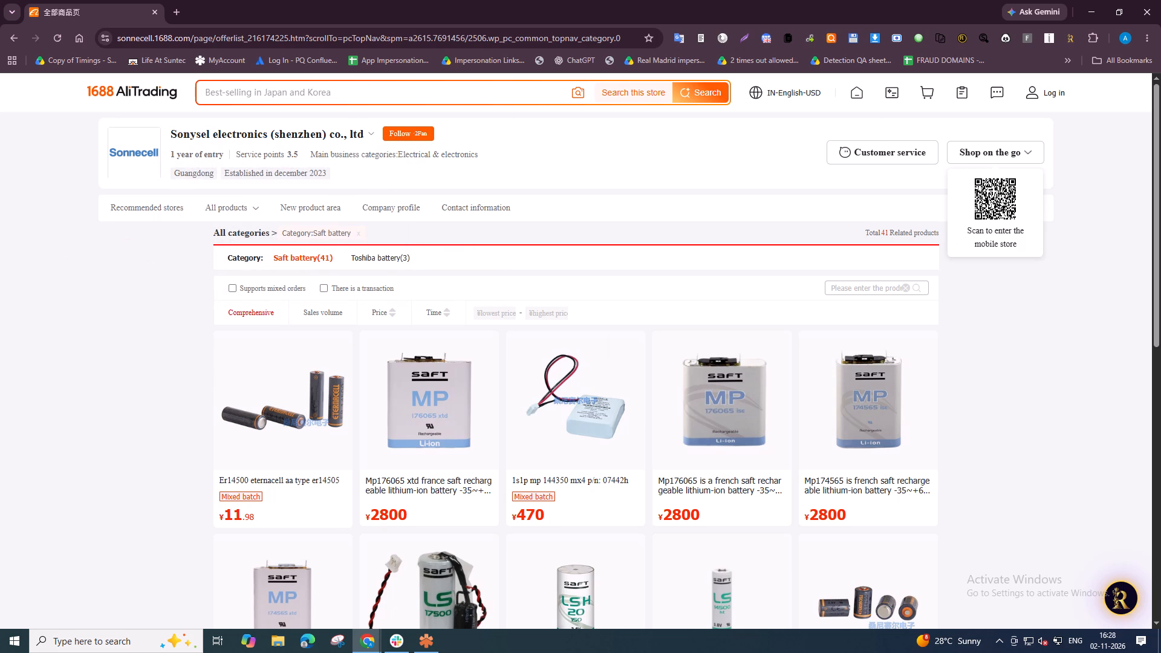
key(alt+Tab)
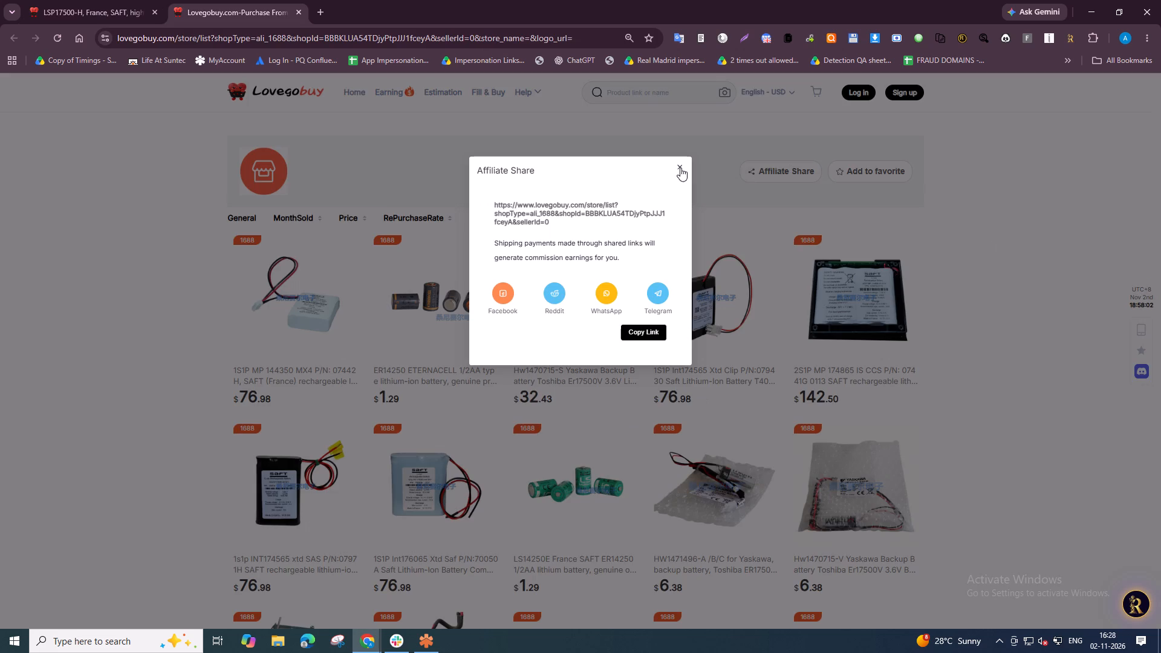
click(680, 163)
Open the Ls17500 France Saft A-Type Er17505 battery listing in the seller's Lovegobuy store.
scroll(690, 334, down, 11)
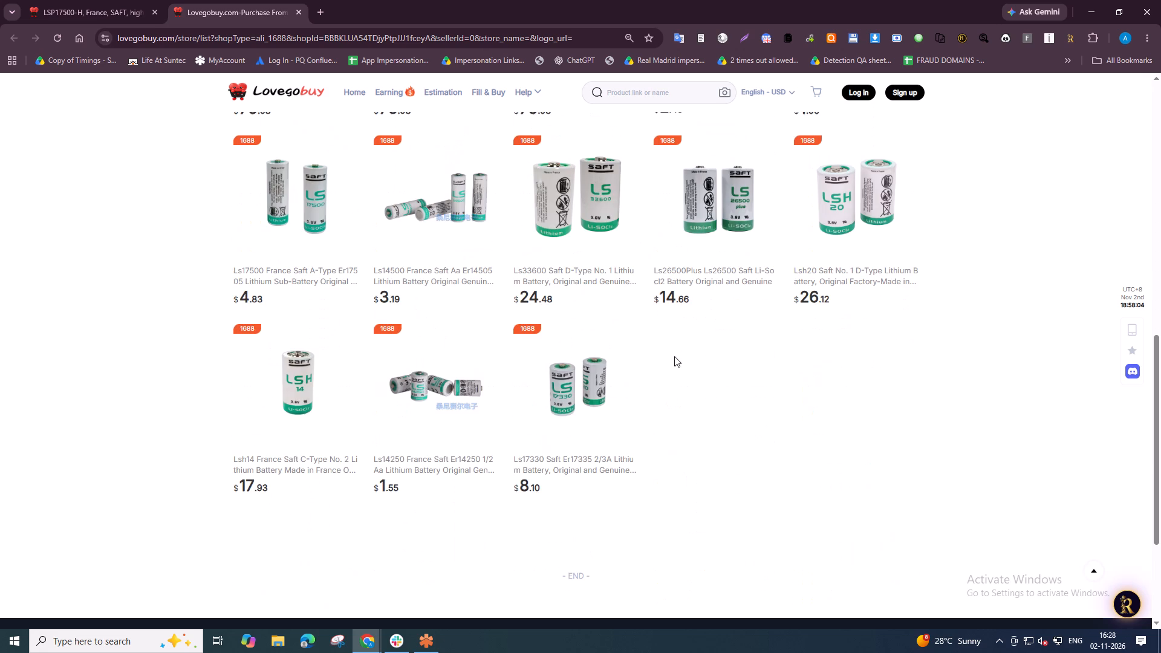
ctrl+click(296, 204)
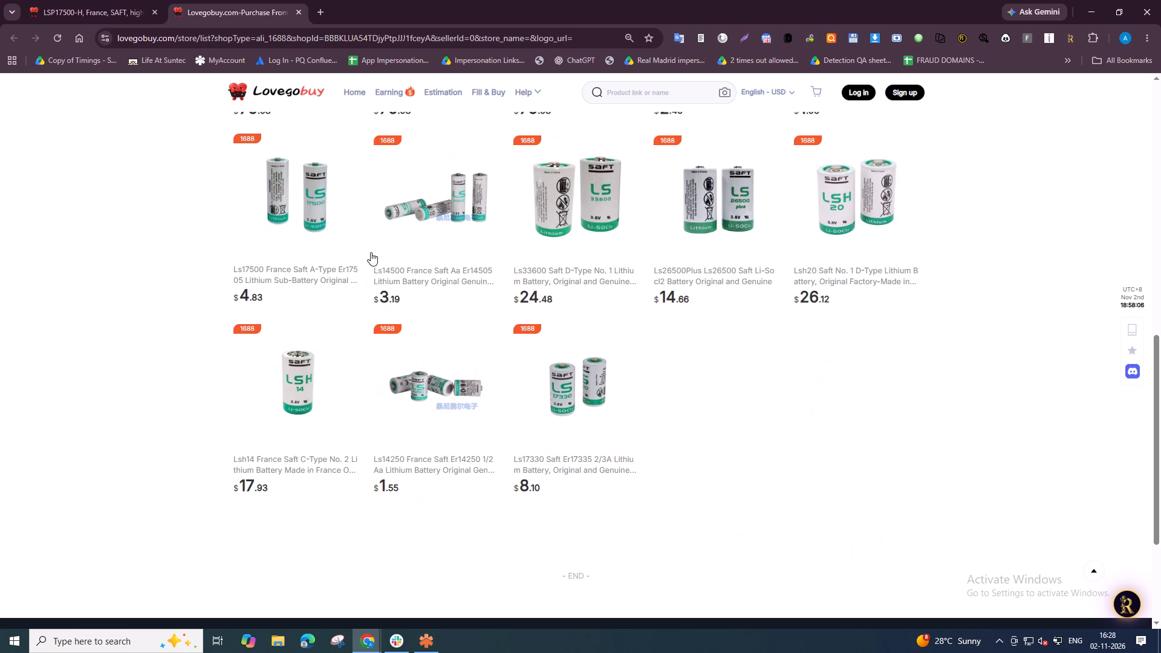